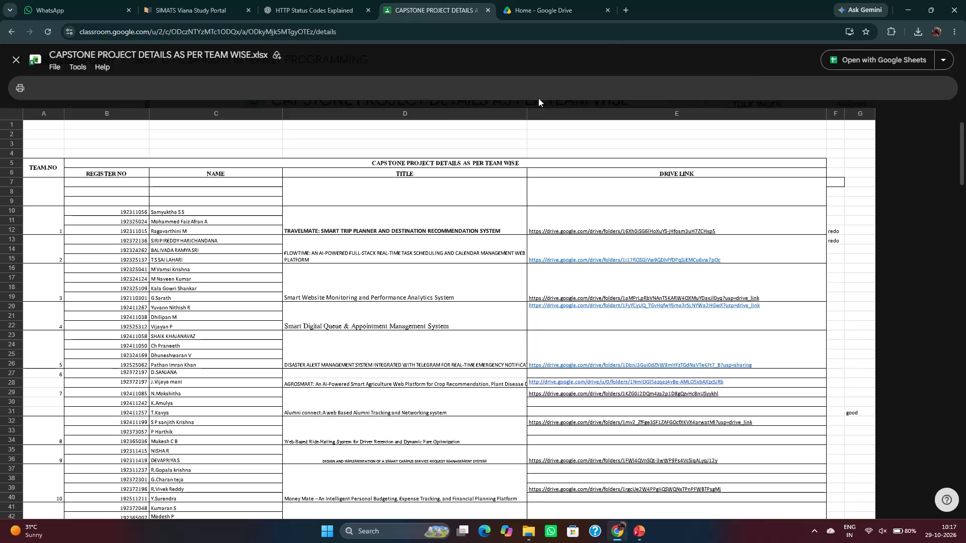
Open the CAPSTONE PROJECT DETAILS AS PER TEAM WISE workbook in Google Sheets for editing.
click(874, 64)
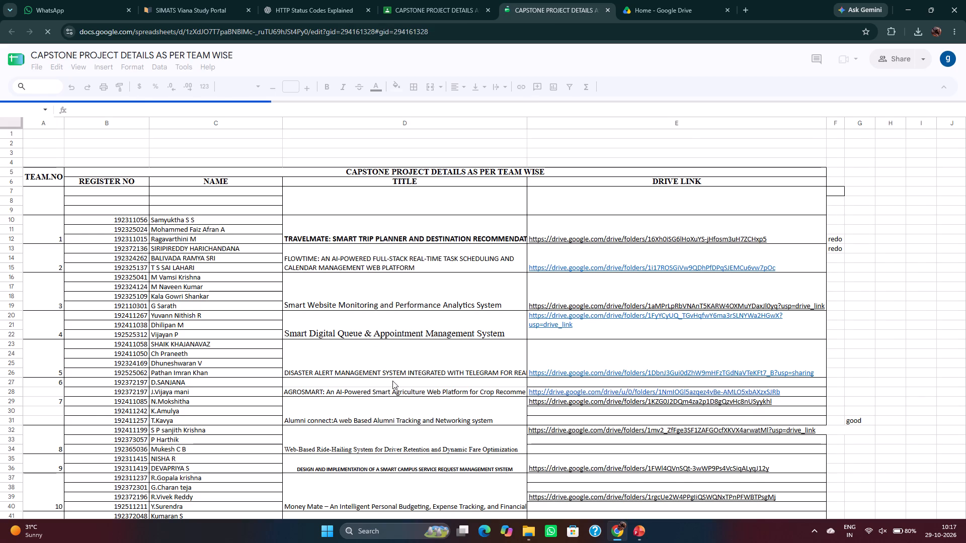
Open the Drive folder linked in team 5's row to check its files, and close it again.
scroll(363, 420, down, 2)
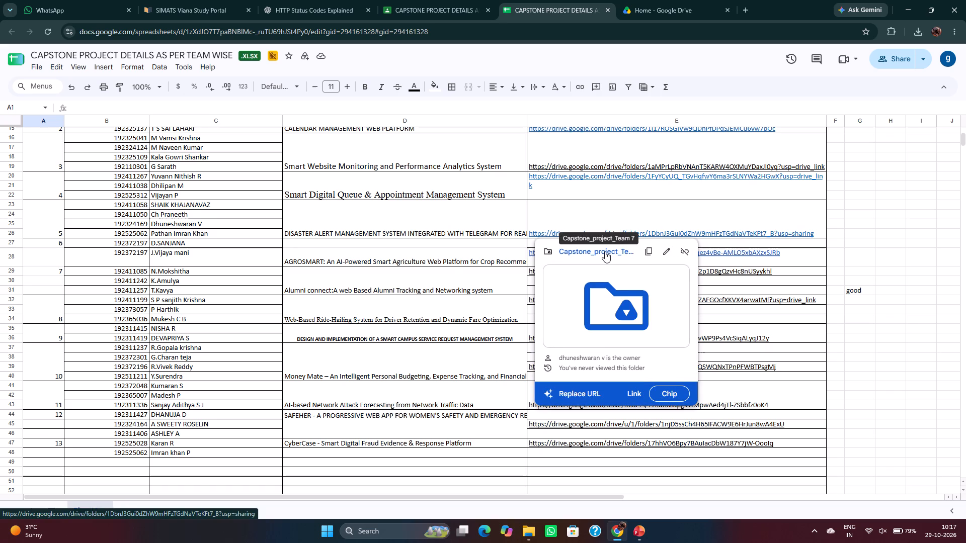
click(725, 232)
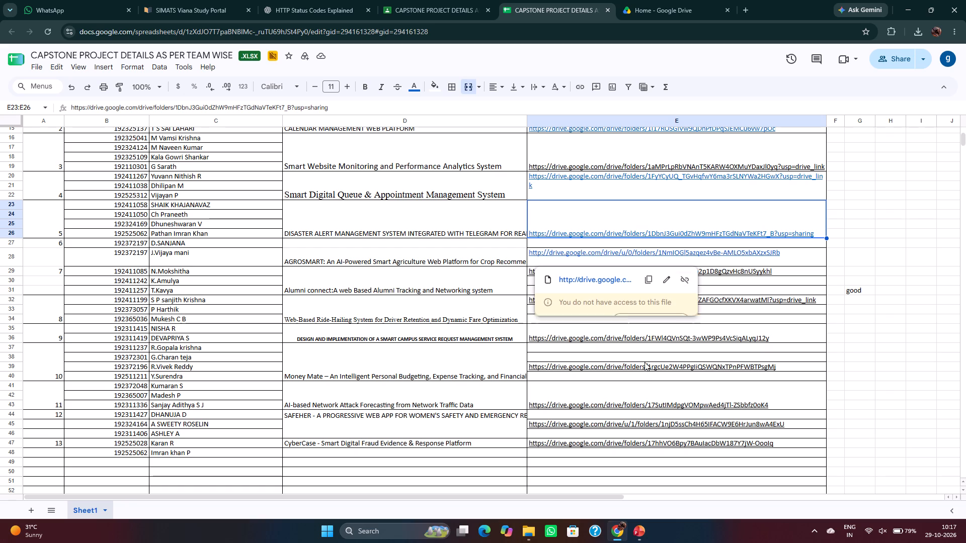
click(628, 232)
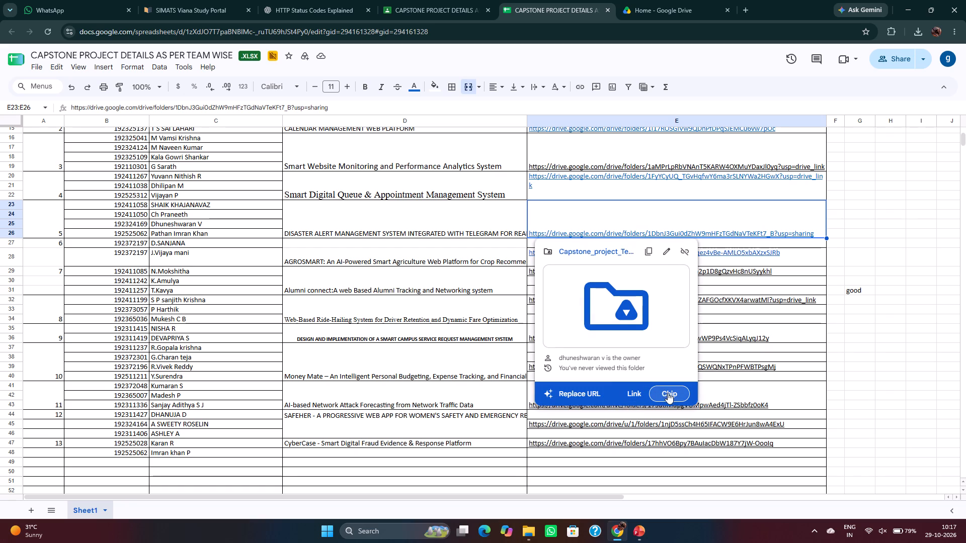
click(608, 330)
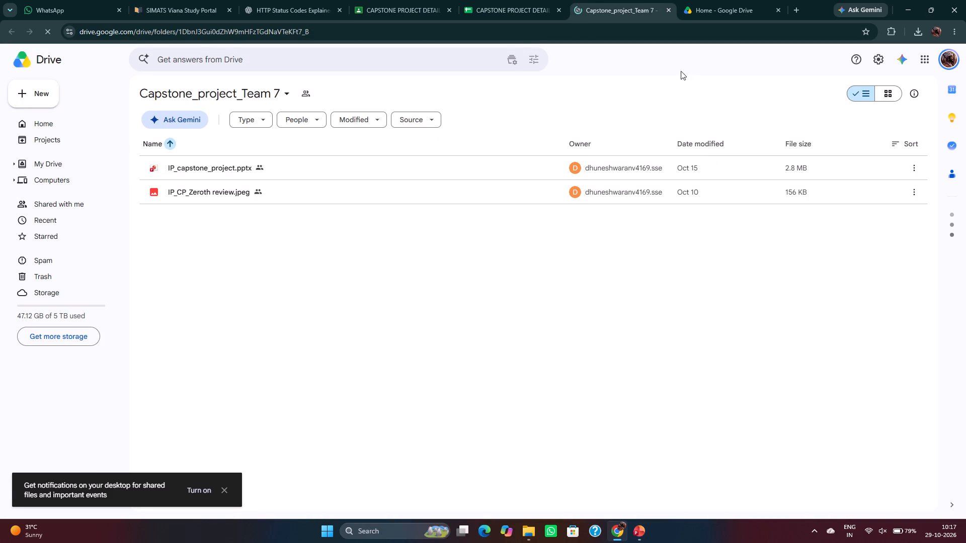
click(665, 8)
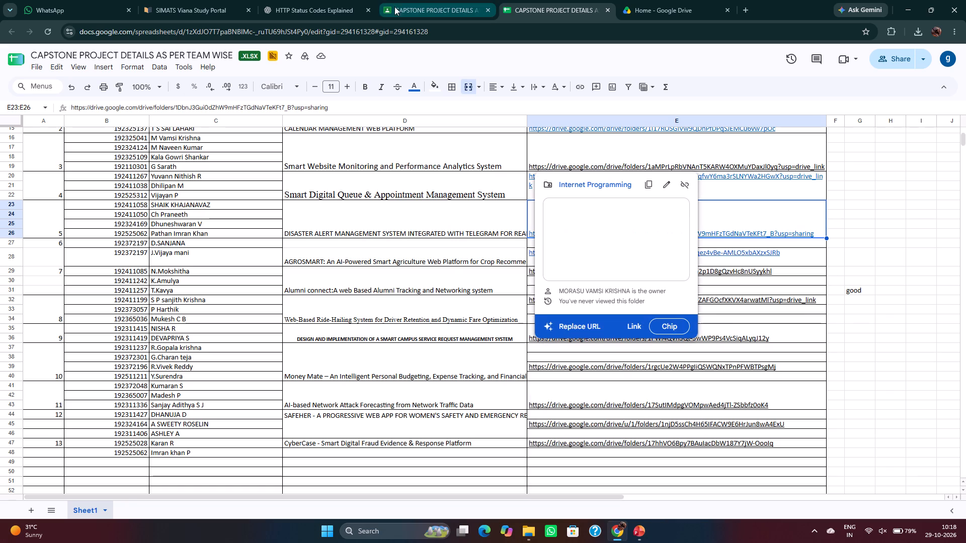
Create a new folder named IP Capstone in Google Drive.
click(663, 10)
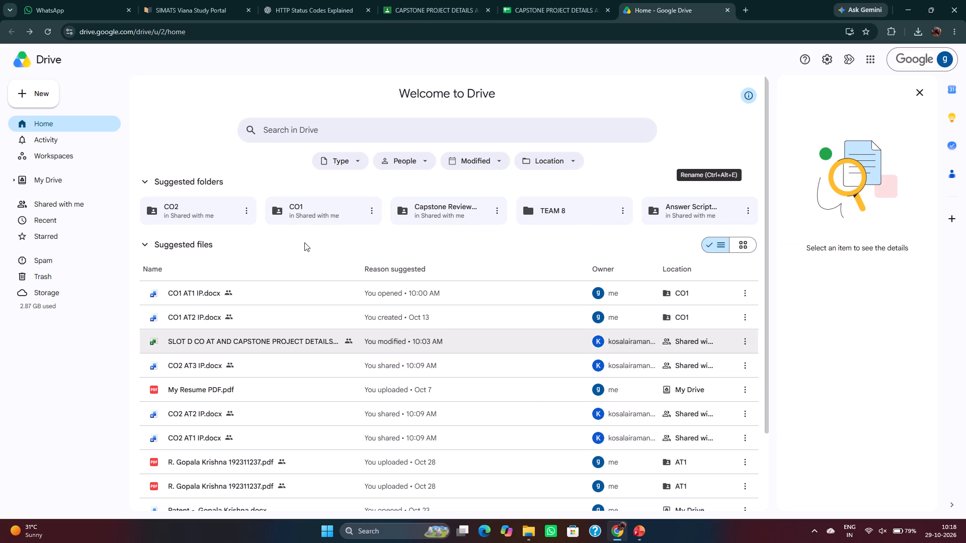
click(33, 86)
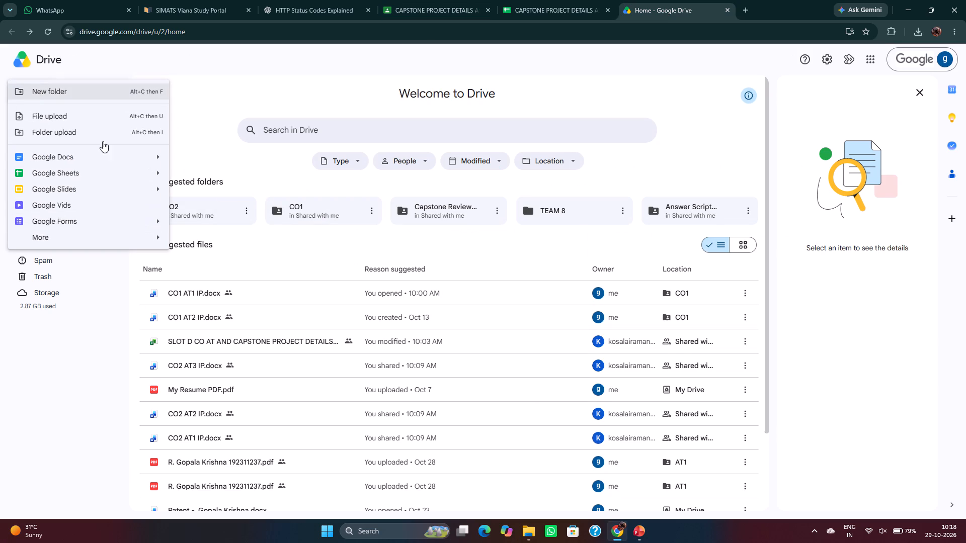
click(75, 97)
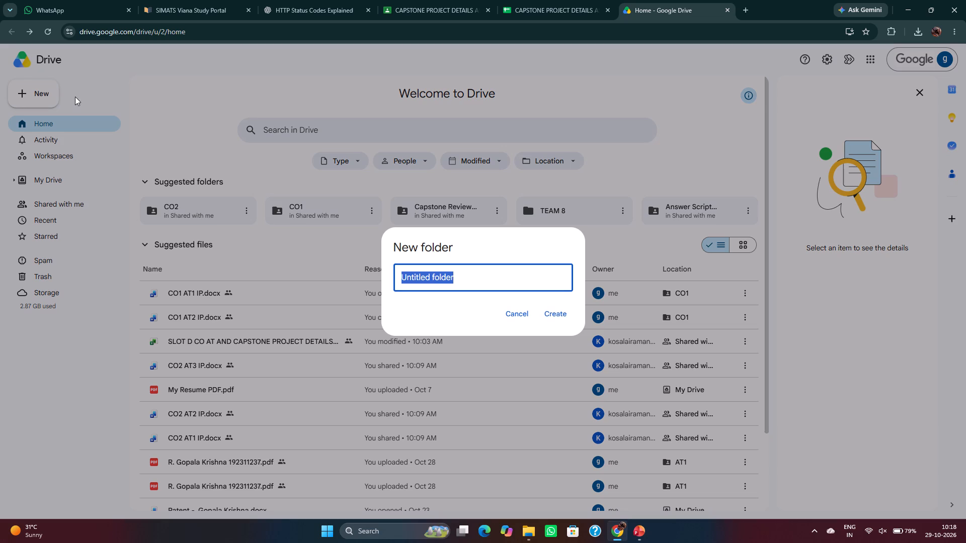
key(BackSpace)
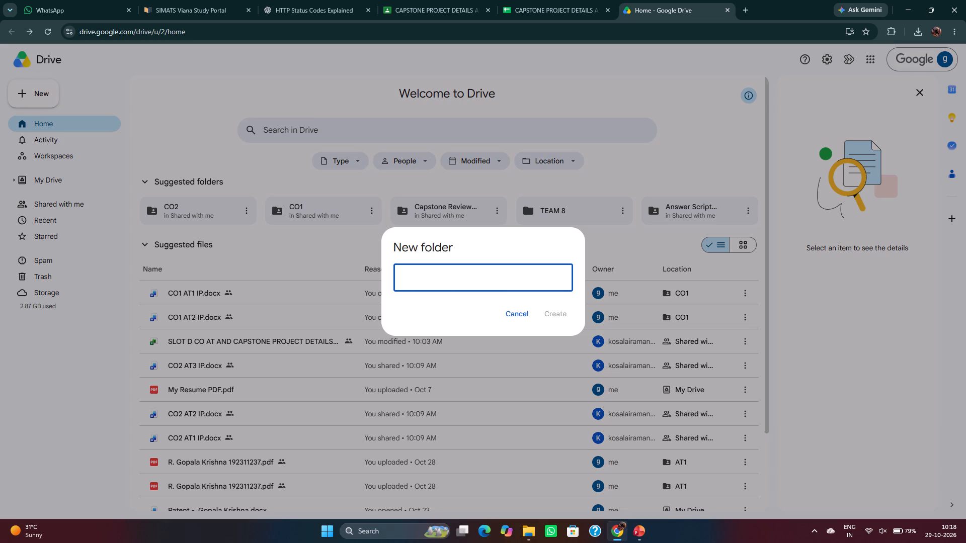
text(IP C)
text(apstonee)
key(BackSpace)
key(Return)
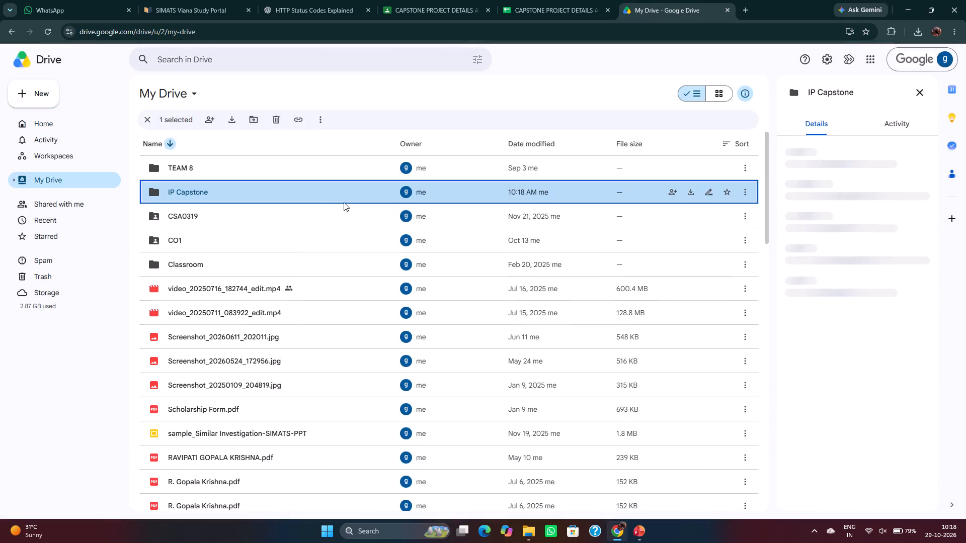
Open the IP Capstone folder and copy its web address.
double_click(288, 195)
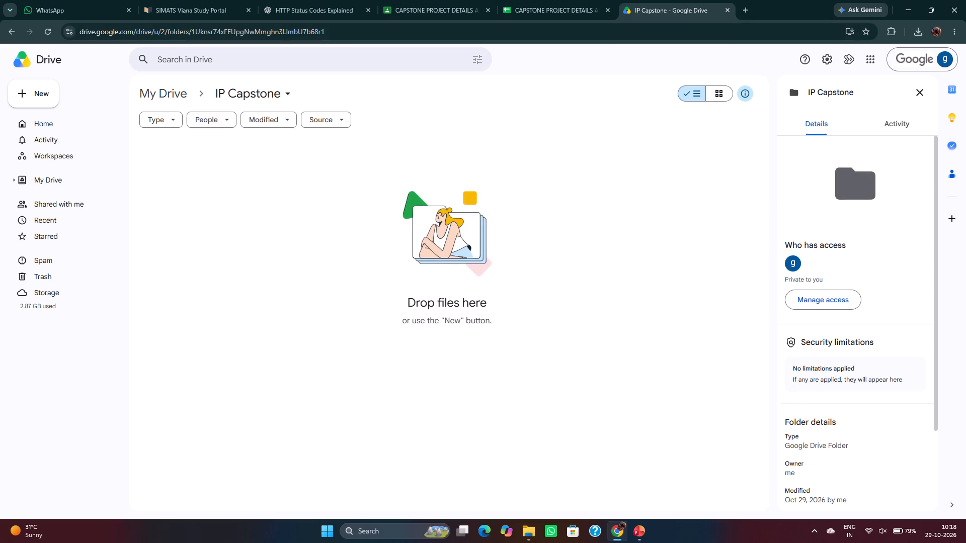
click(345, 33)
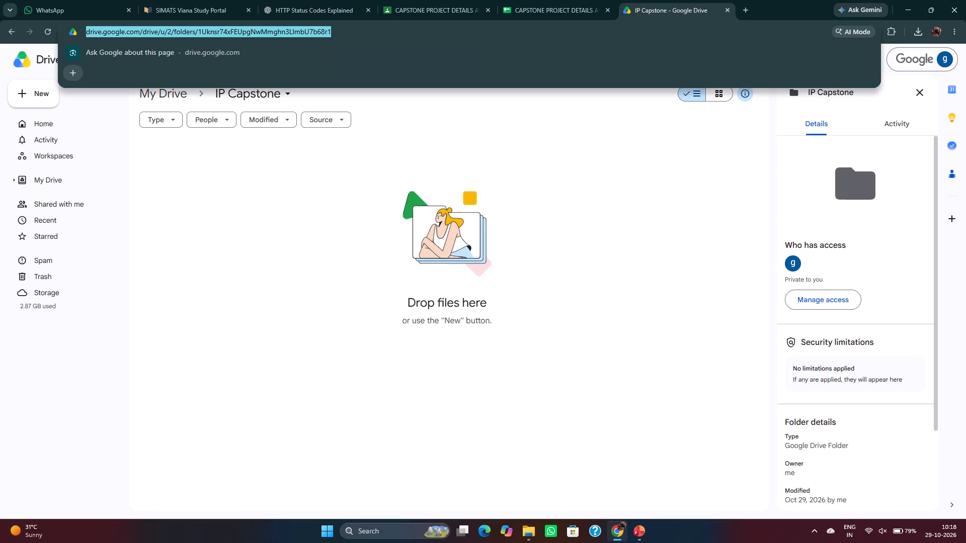
click(345, 33)
key(ctrl+c)
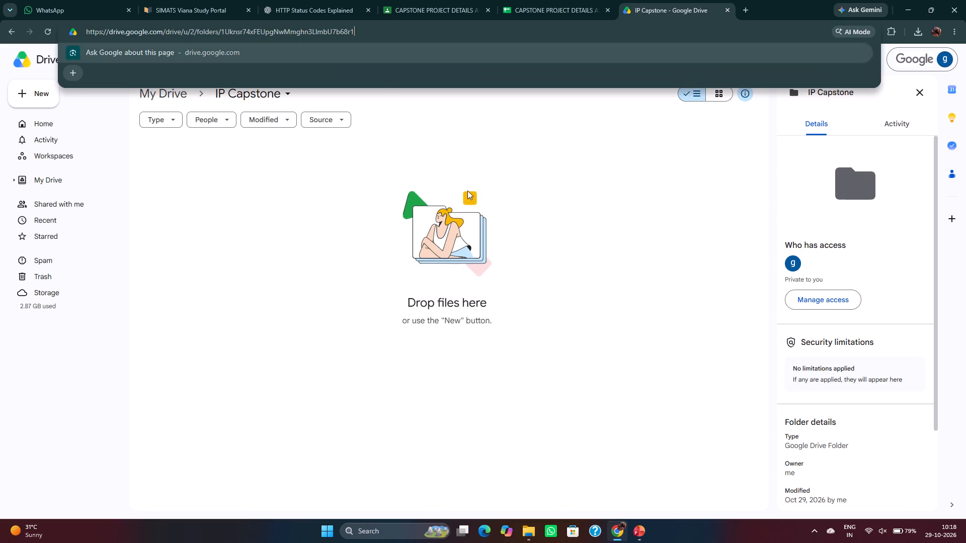
Back in the capstone spreadsheet, delete team 10's existing Drive link from cell E39.
click(537, 2)
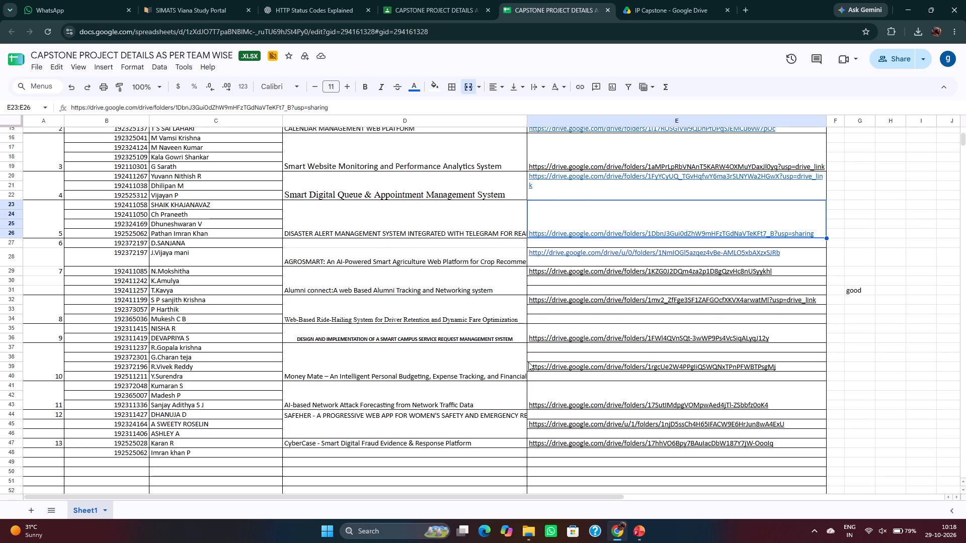
click(558, 368)
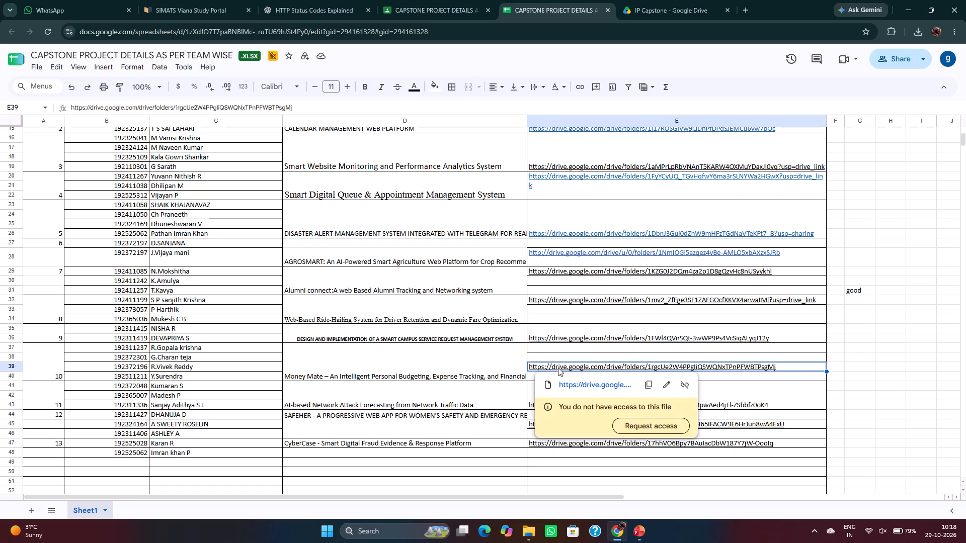
click(298, 105)
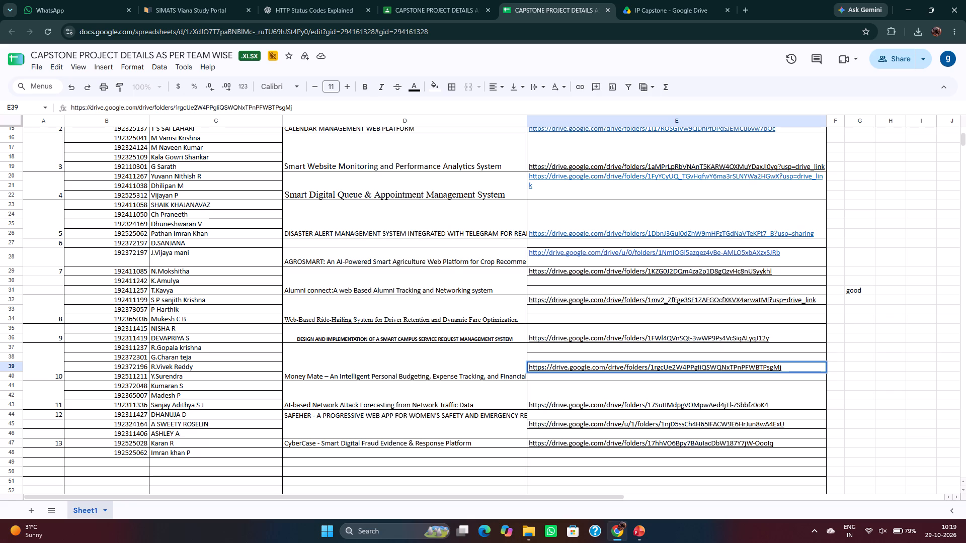
click(301, 106)
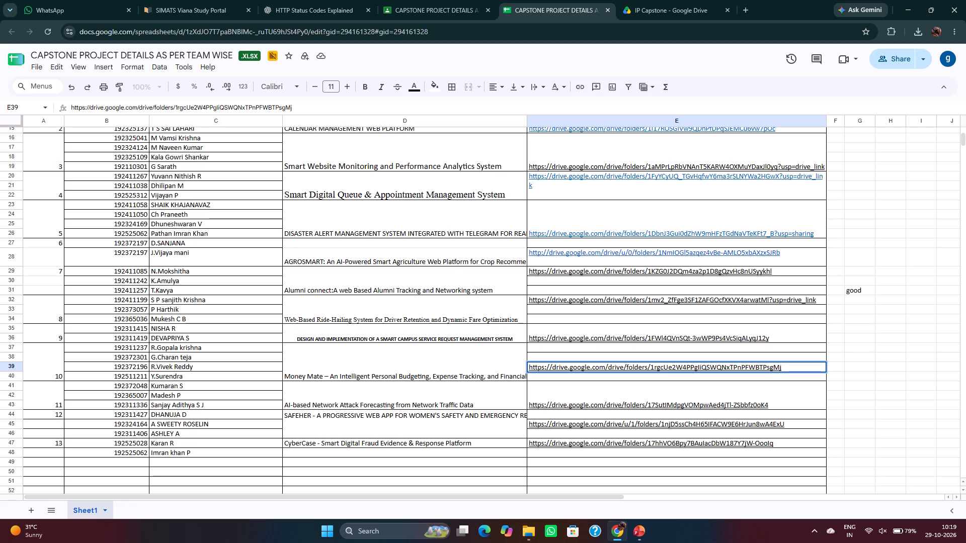
double_click(301, 106)
double_click(301, 106)
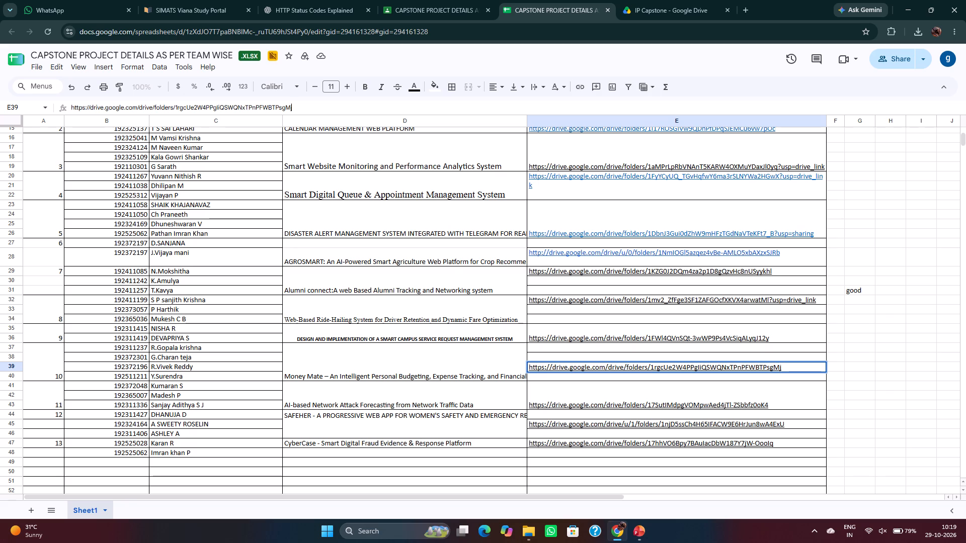
double_click(301, 106)
drag(297, 107, 62, 113)
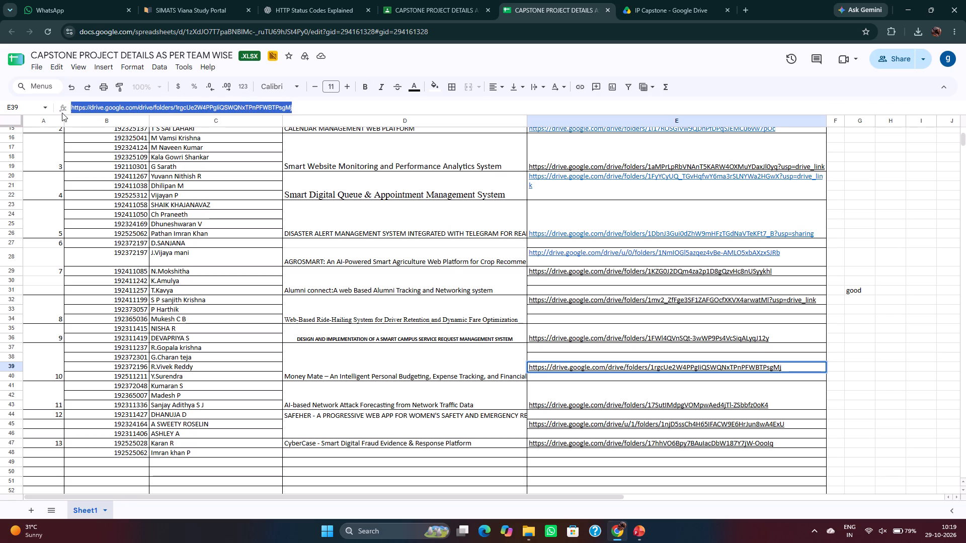
drag(62, 113, 49, 116)
key(BackSpace)
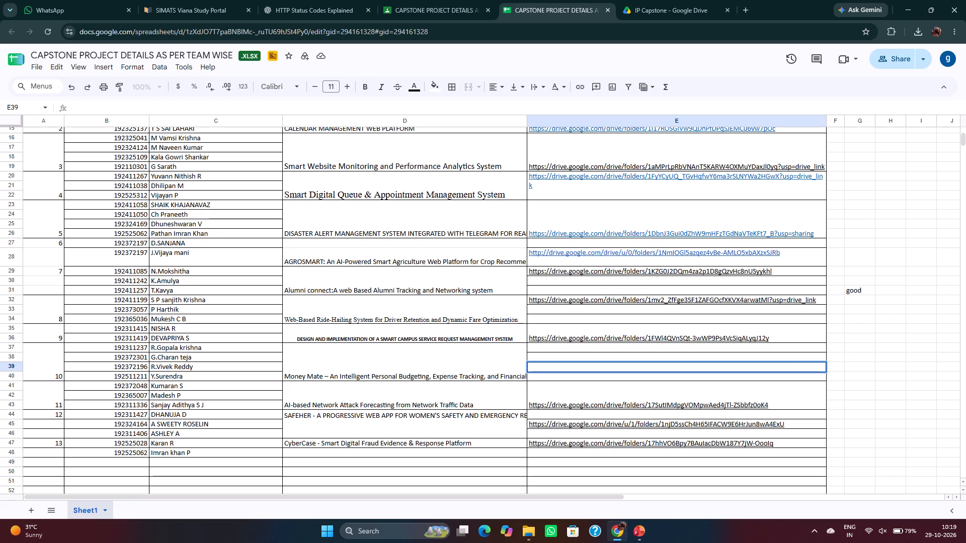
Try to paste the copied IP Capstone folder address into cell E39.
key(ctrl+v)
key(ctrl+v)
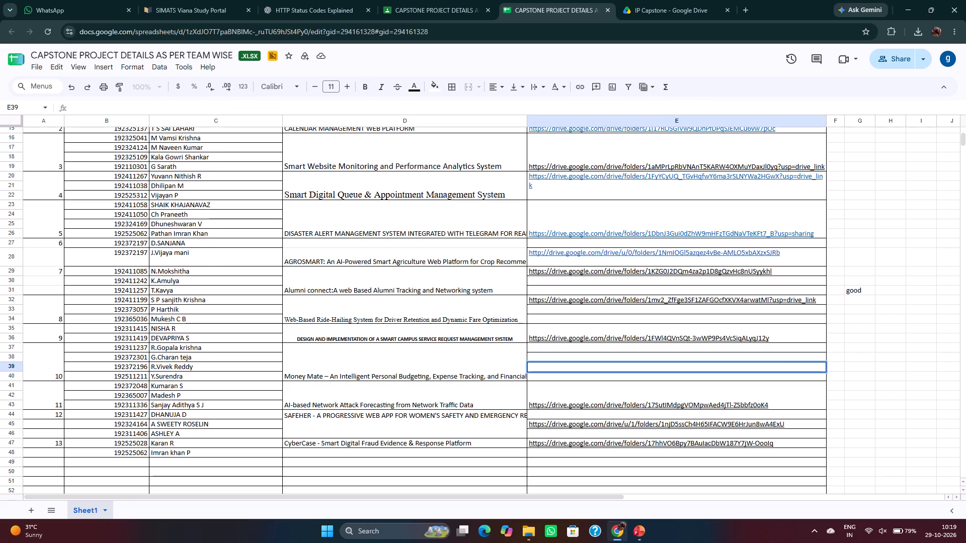
Select column A and erase the team number 2 from its active cell.
ctrl+right_click(49, 116)
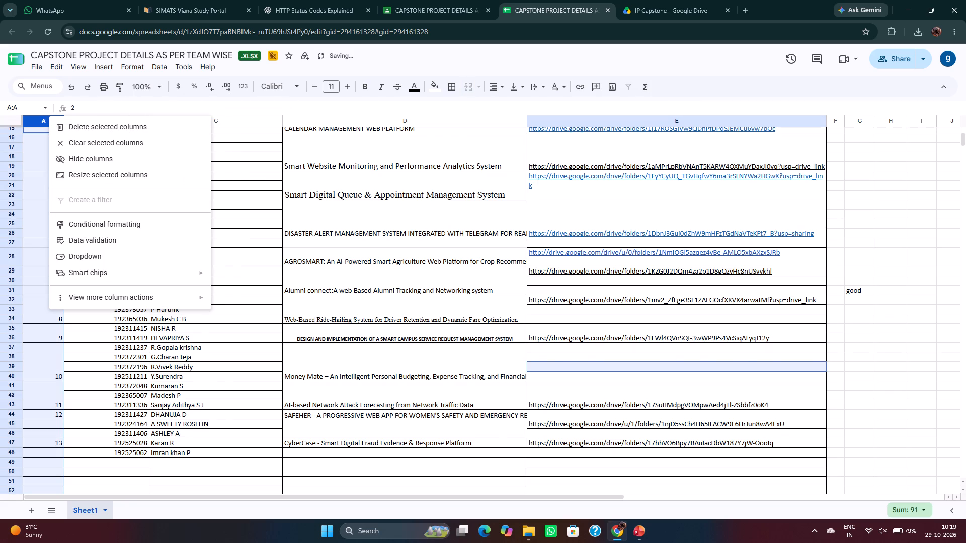
click(104, 107)
key(BackSpace)
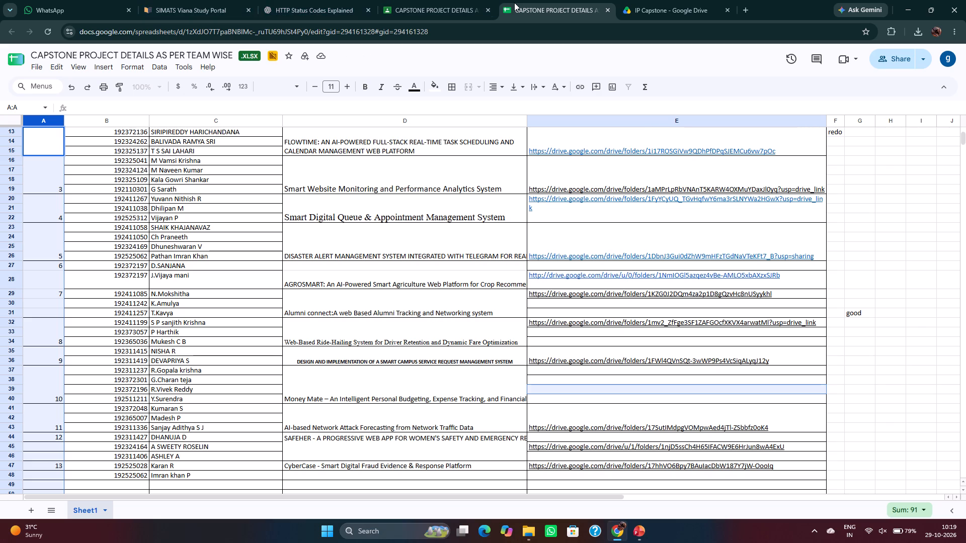
Return to the IP Capstone folder in Drive and copy its full web address again.
click(659, 6)
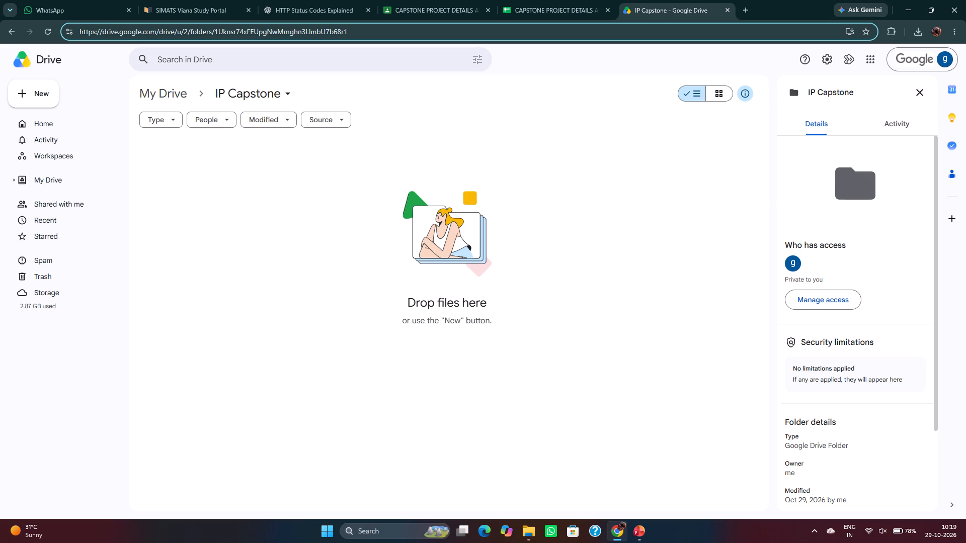
double_click(373, 31)
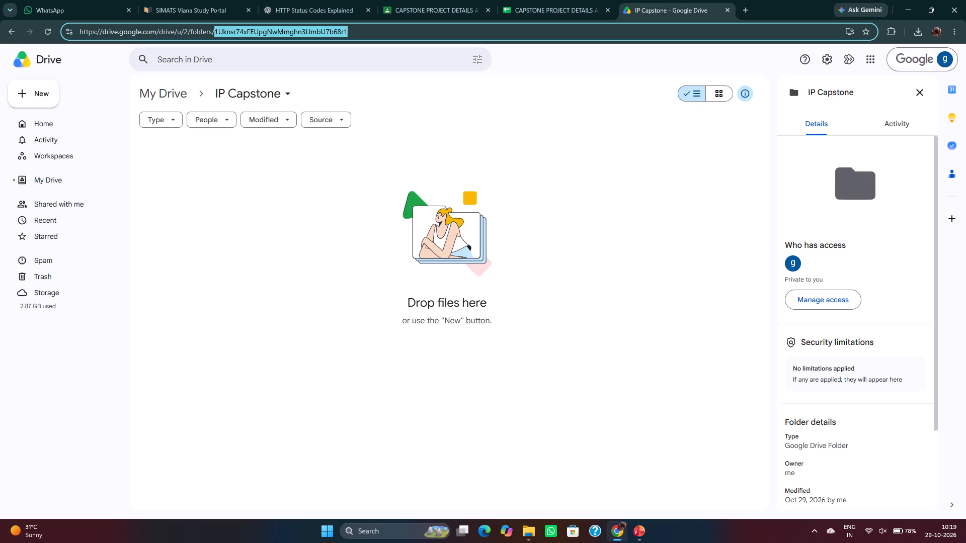
click(360, 31)
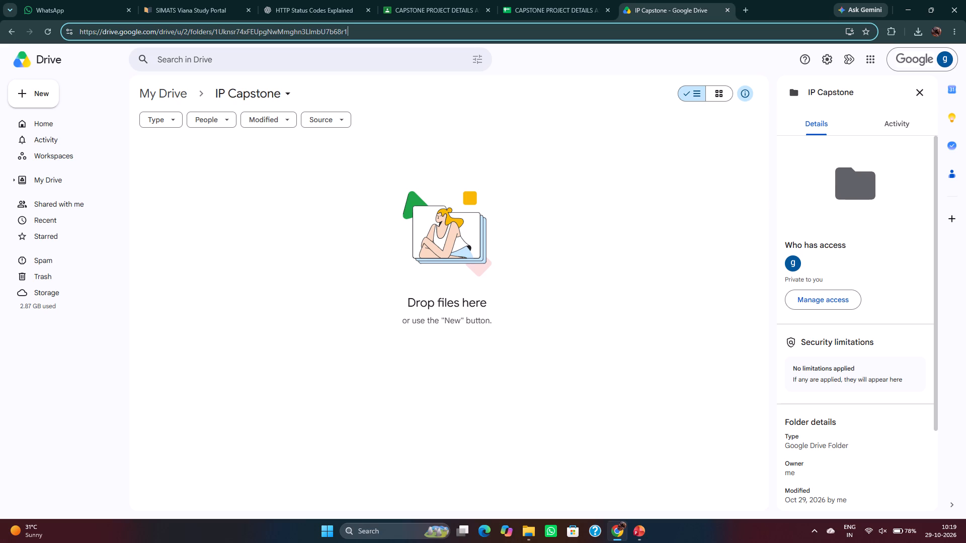
double_click(360, 31)
triple_click(354, 31)
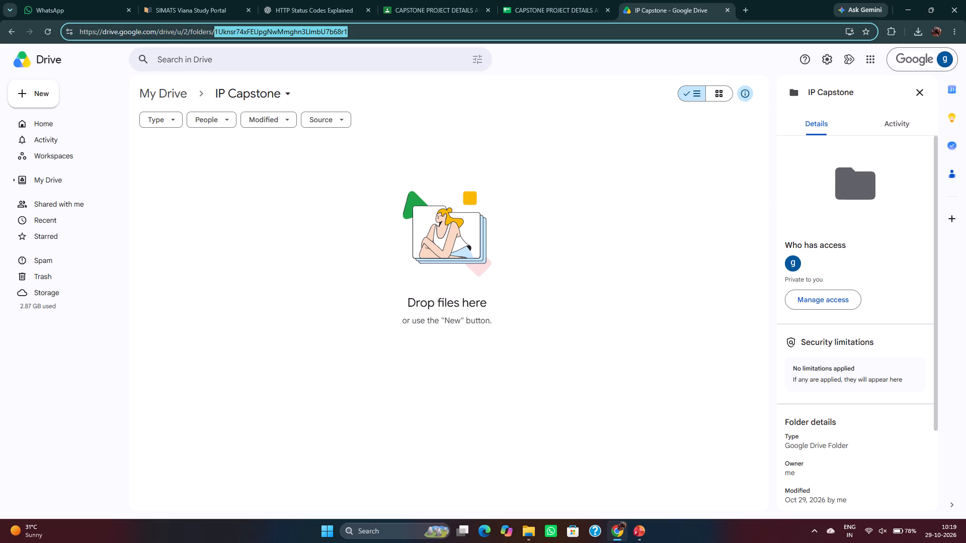
key(ctrl+c)
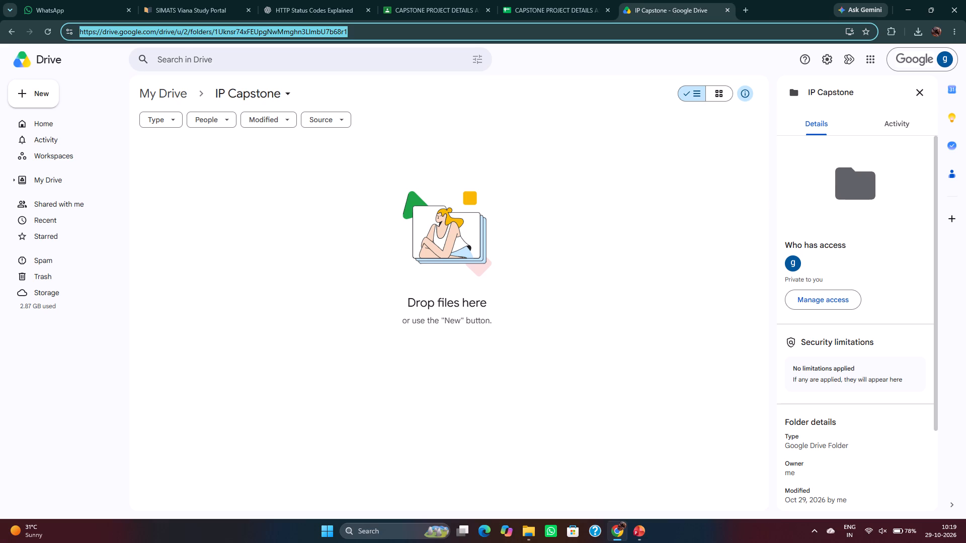
Return to the capstone spreadsheet and paste the copied IP Capstone folder address into team 2's emptied number cell in column A.
click(533, 9)
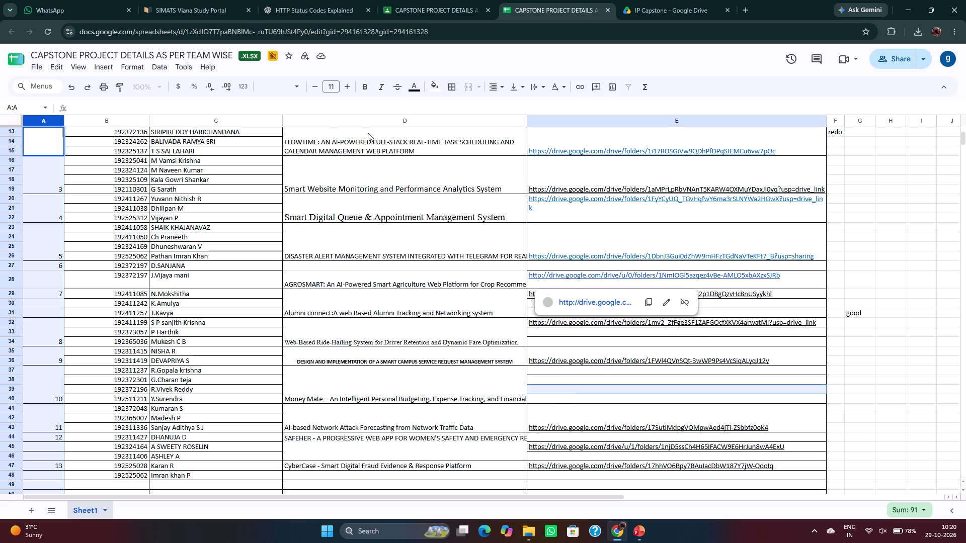
click(281, 106)
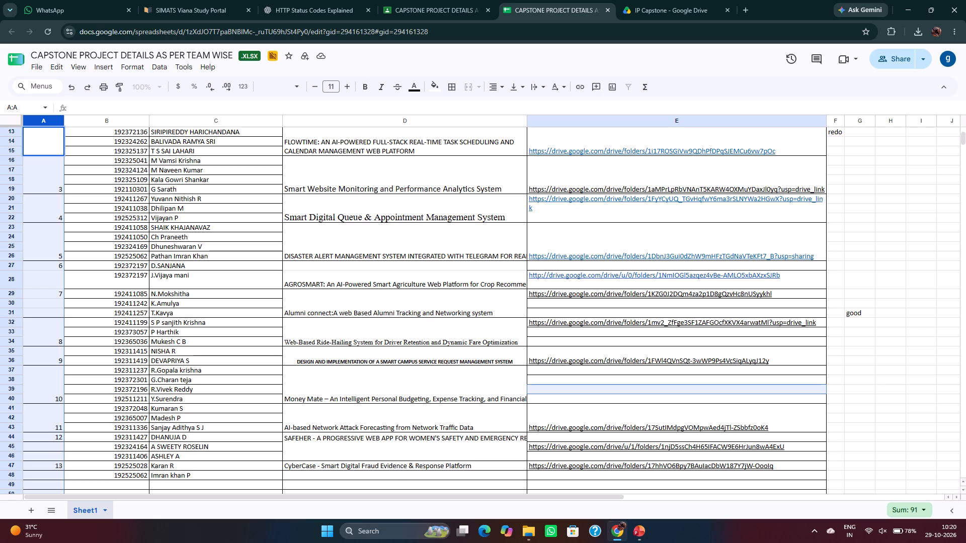
key(ctrl+v)
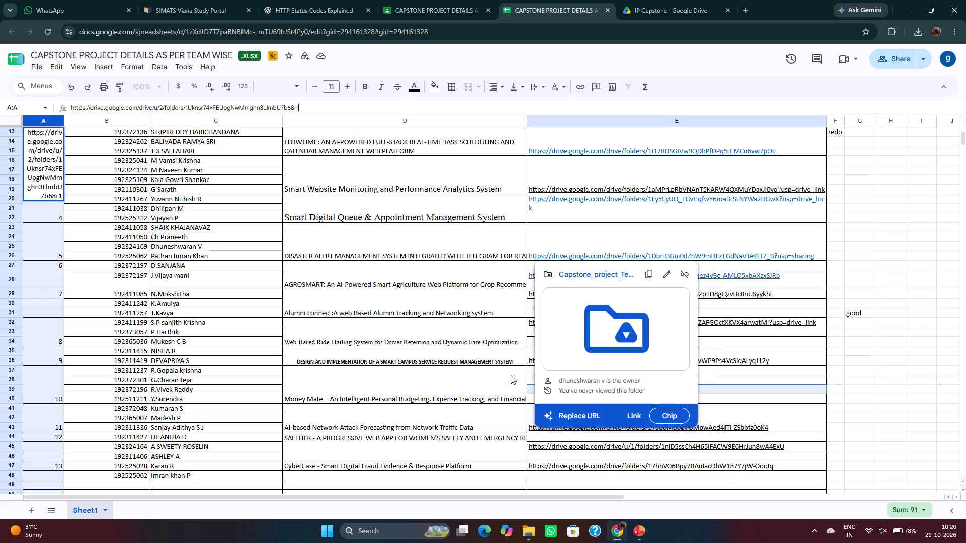
Paste the copied IP Capstone folder address into cell E39 as team 10's Drive link.
double_click(547, 389)
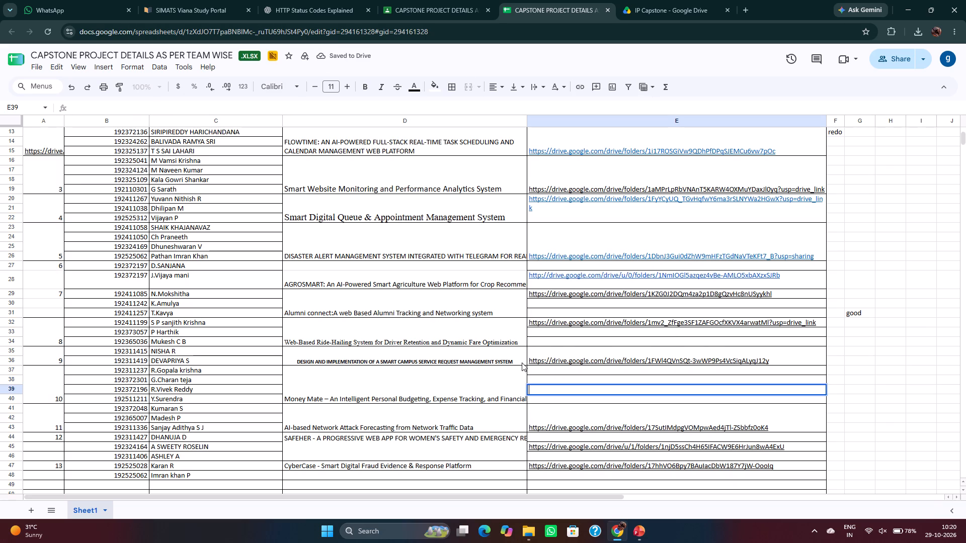
key(ctrl+v)
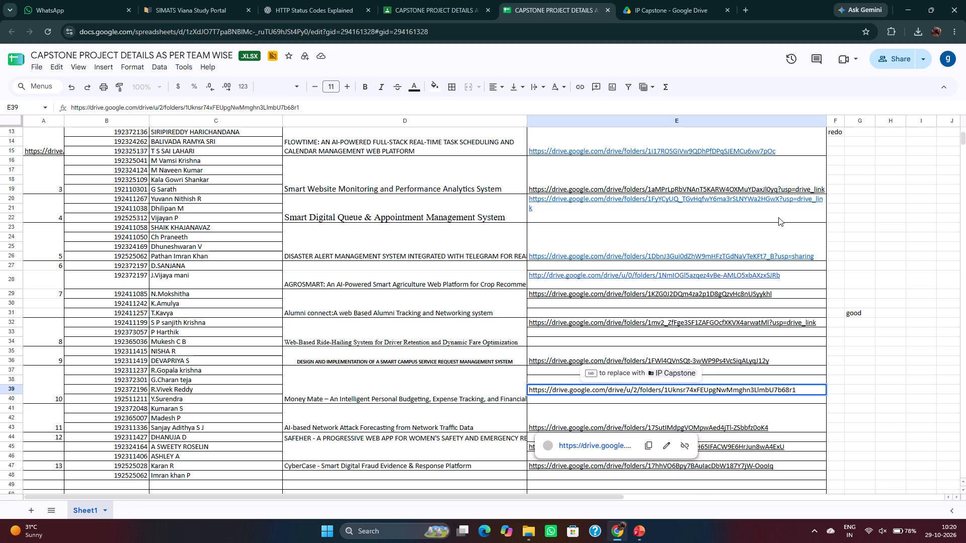
Close the editable capstone spreadsheet and leave the site.
double_click(702, 58)
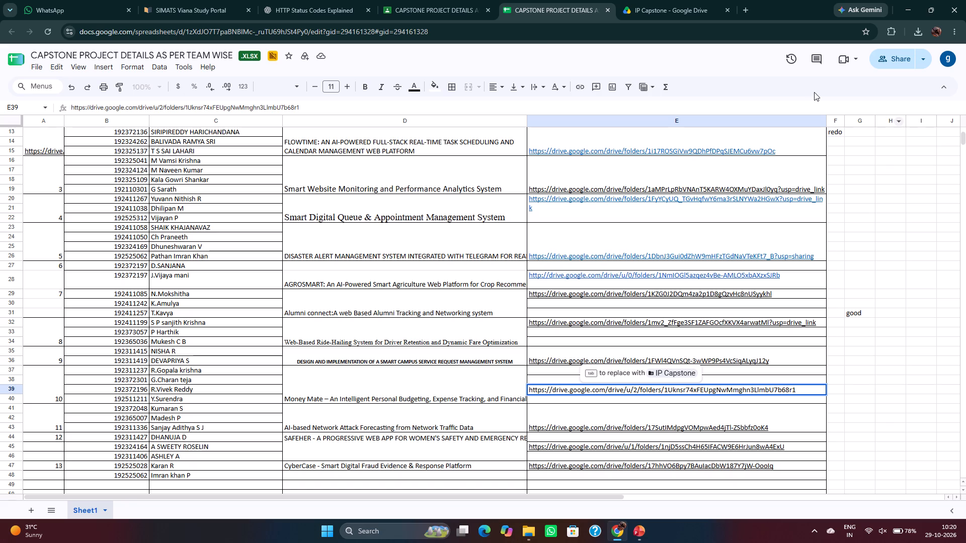
click(606, 7)
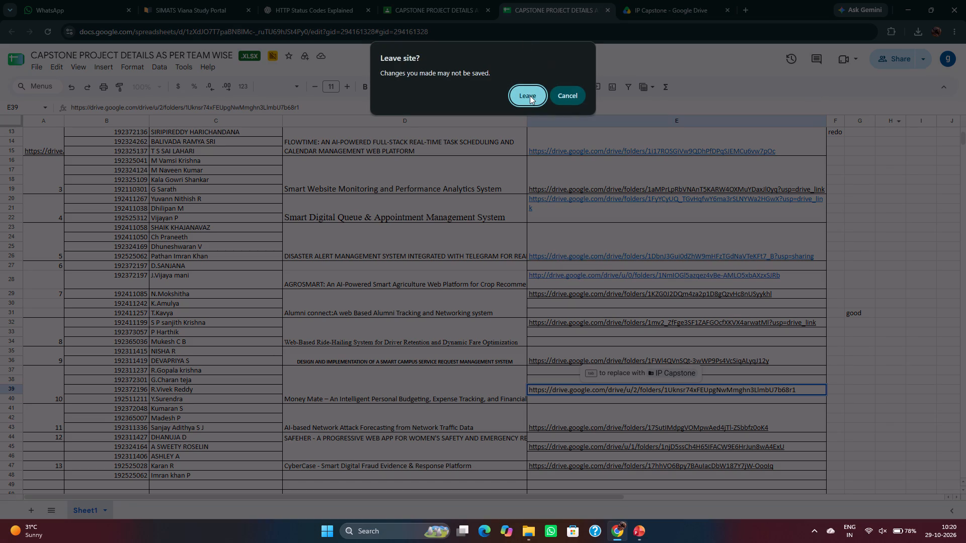
click(530, 96)
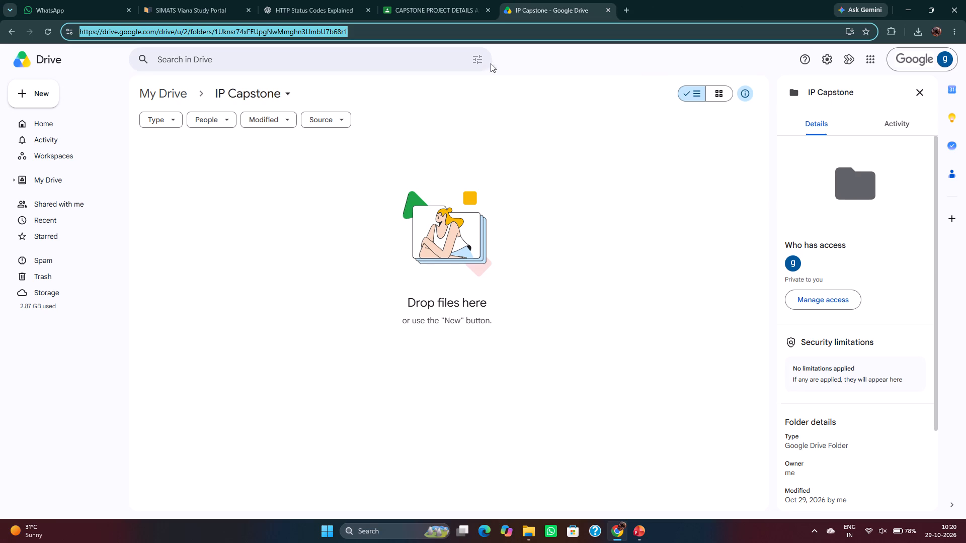
Switch to the Classroom preview of the capstone project file and open team 10's Drive link in row 39.
click(453, 18)
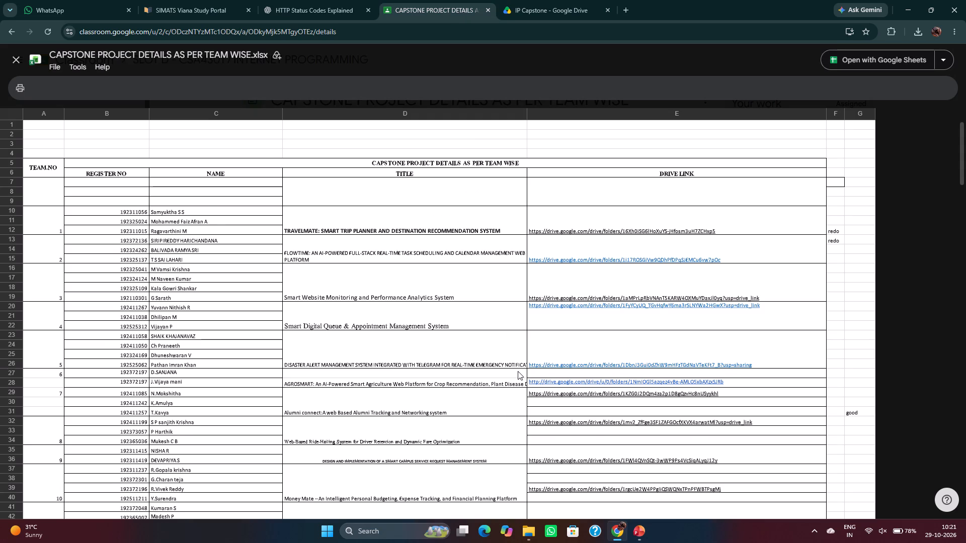
scroll(518, 371, down, 3)
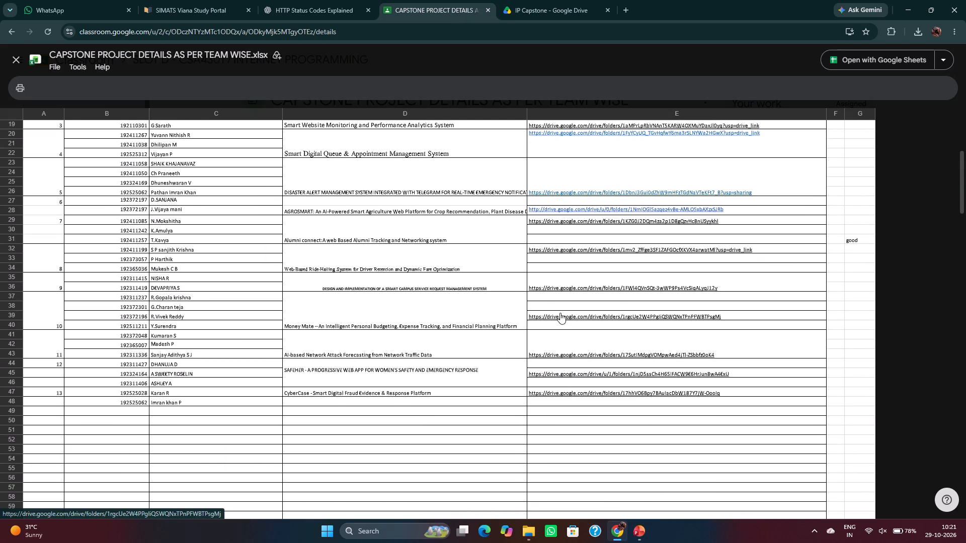
click(573, 316)
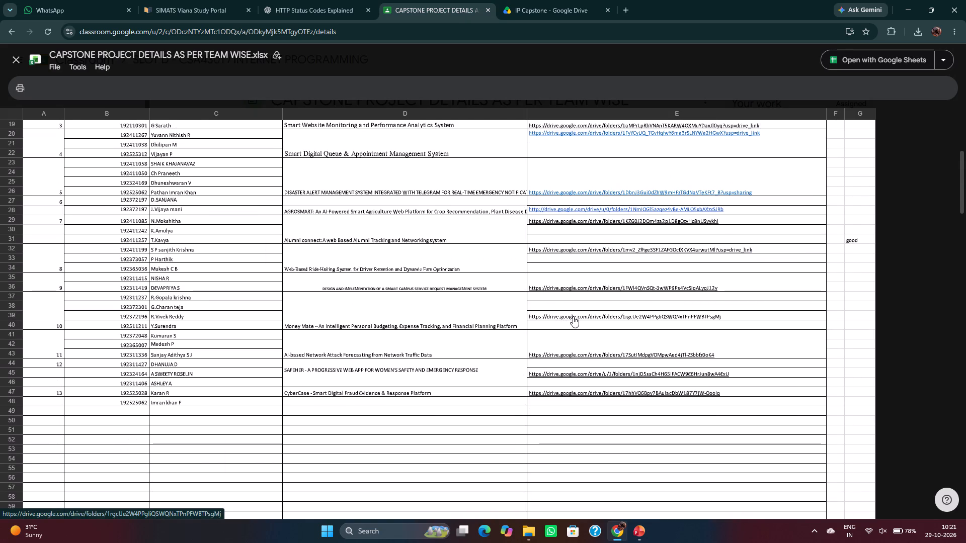
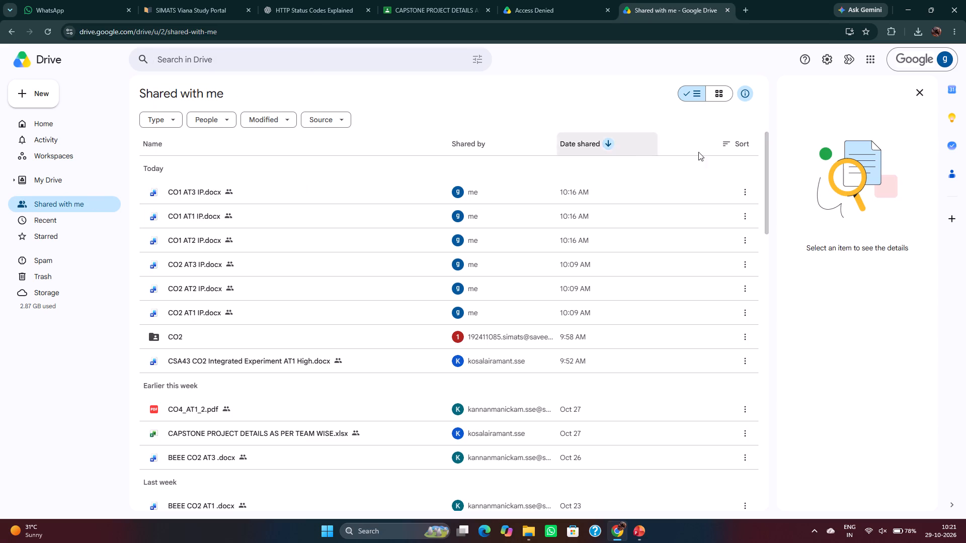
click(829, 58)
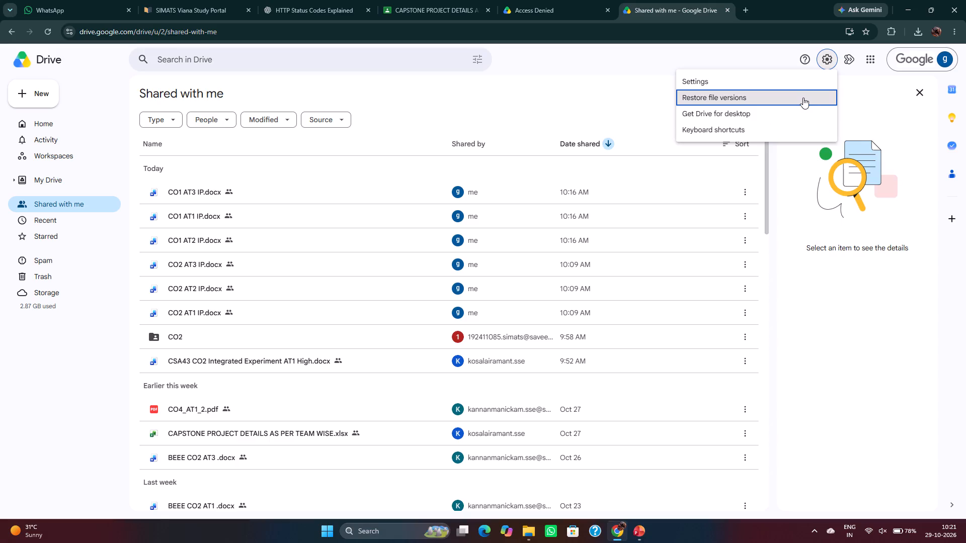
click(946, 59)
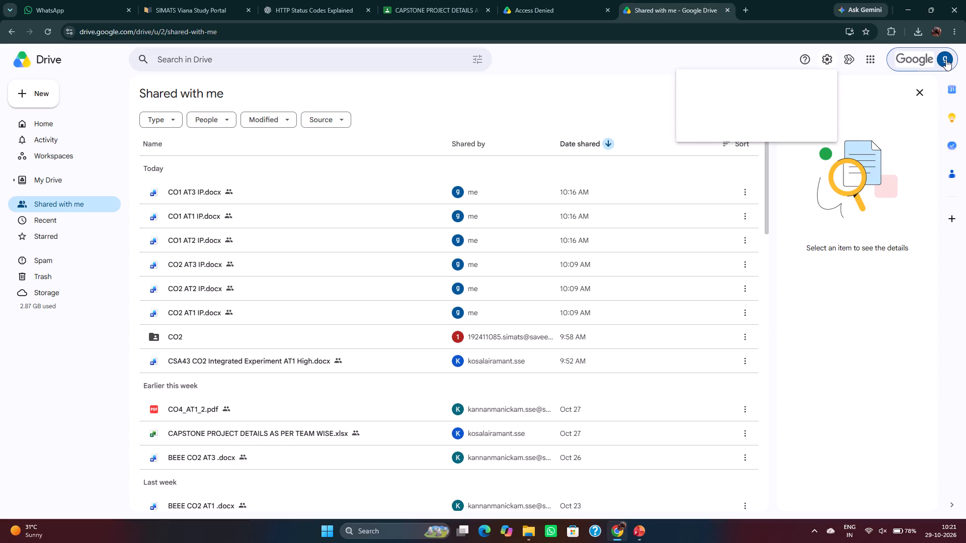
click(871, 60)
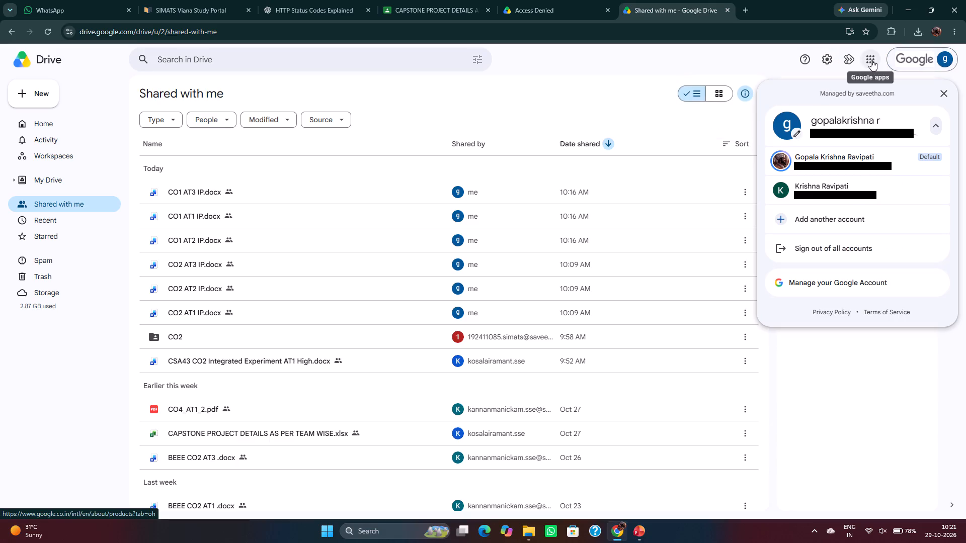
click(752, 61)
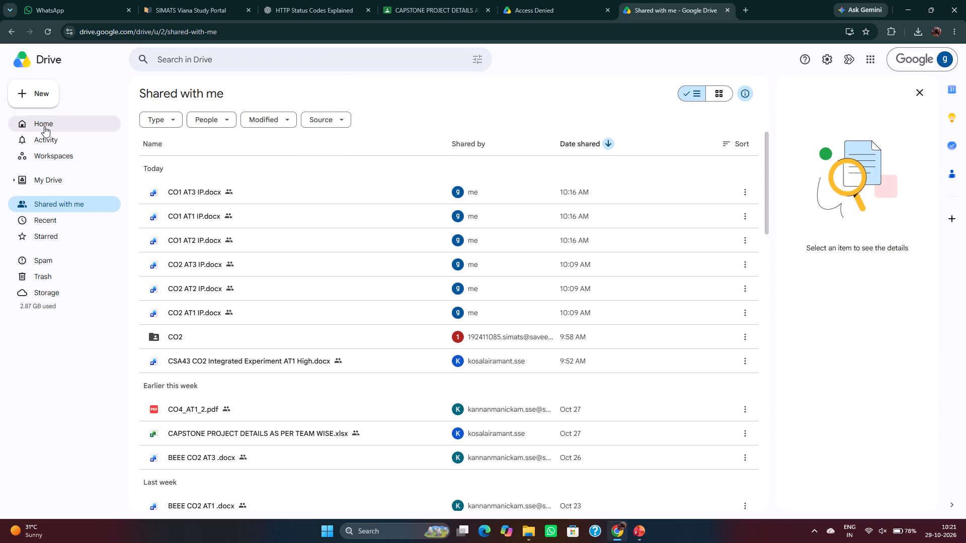
Look through Drive's Workspaces, Starred, Recent, Storage, Activity and Home views for the shared capstone material.
click(49, 153)
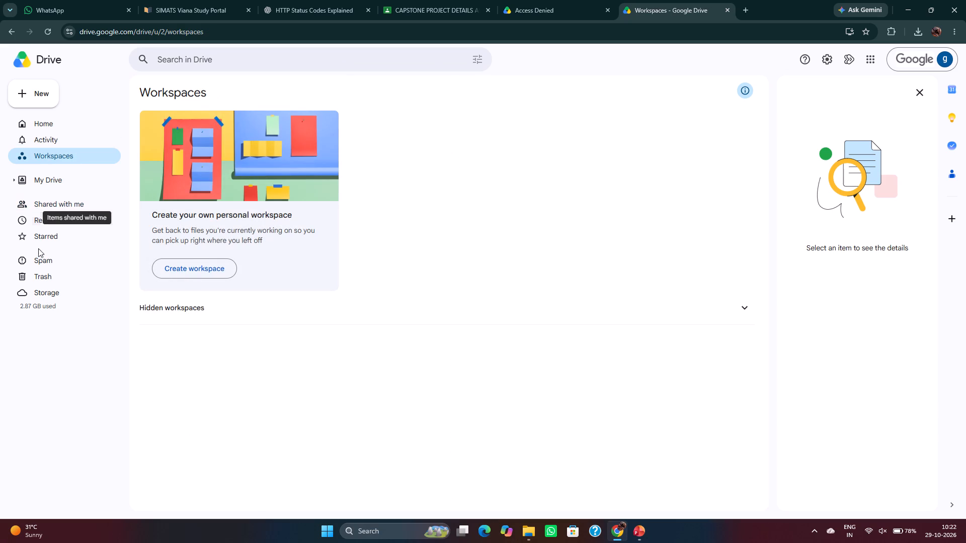
click(51, 236)
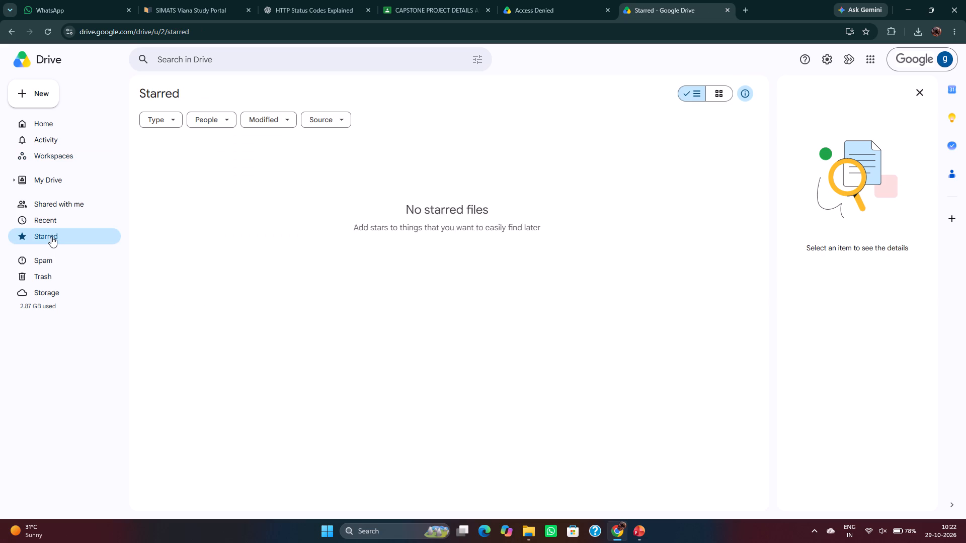
click(51, 236)
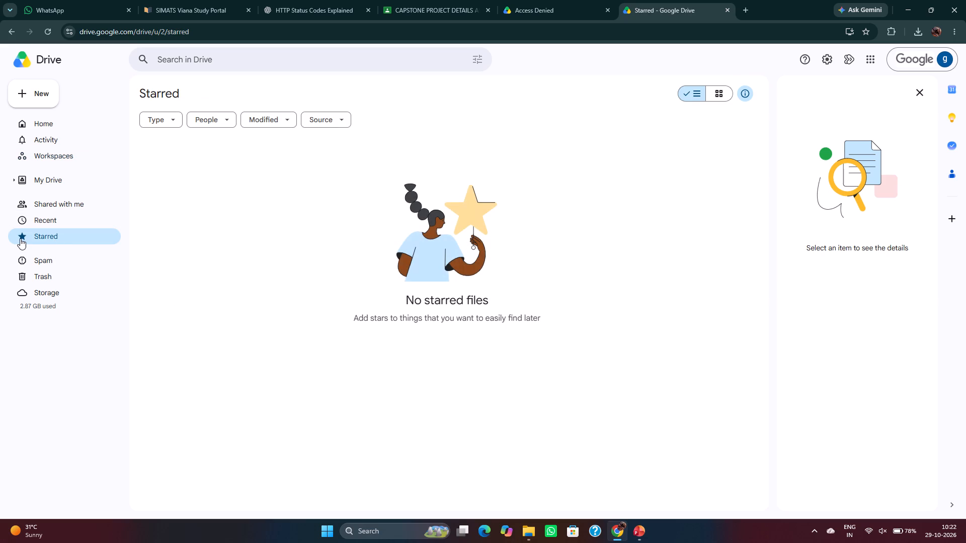
click(20, 238)
click(41, 217)
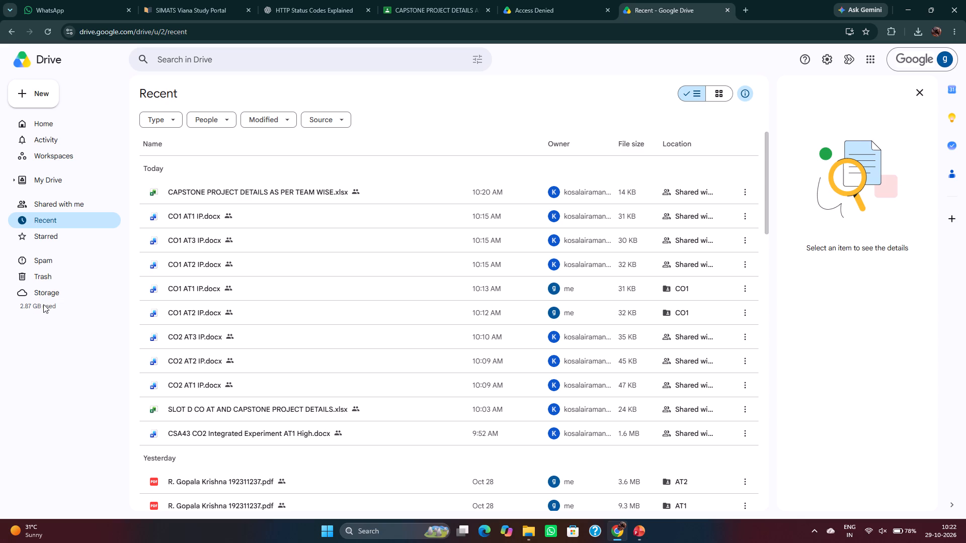
click(43, 290)
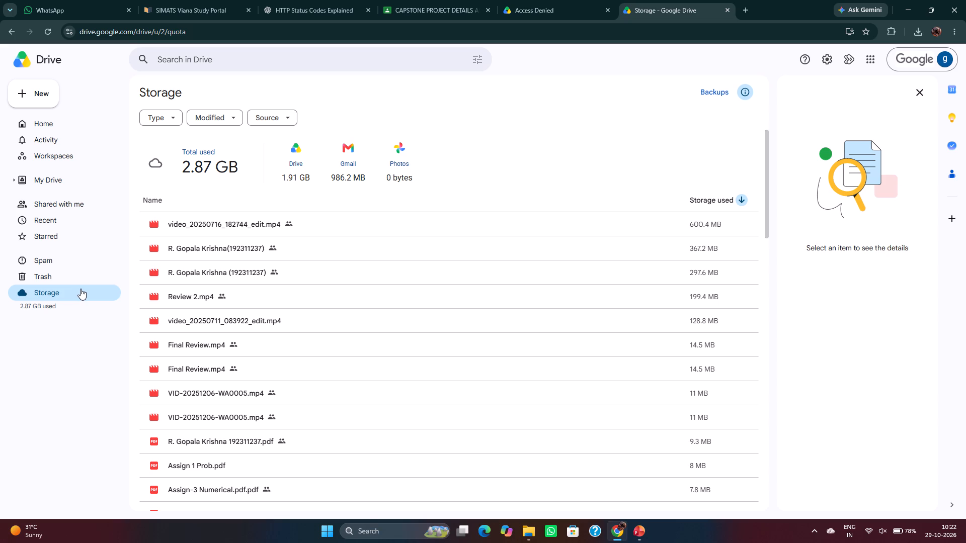
click(47, 137)
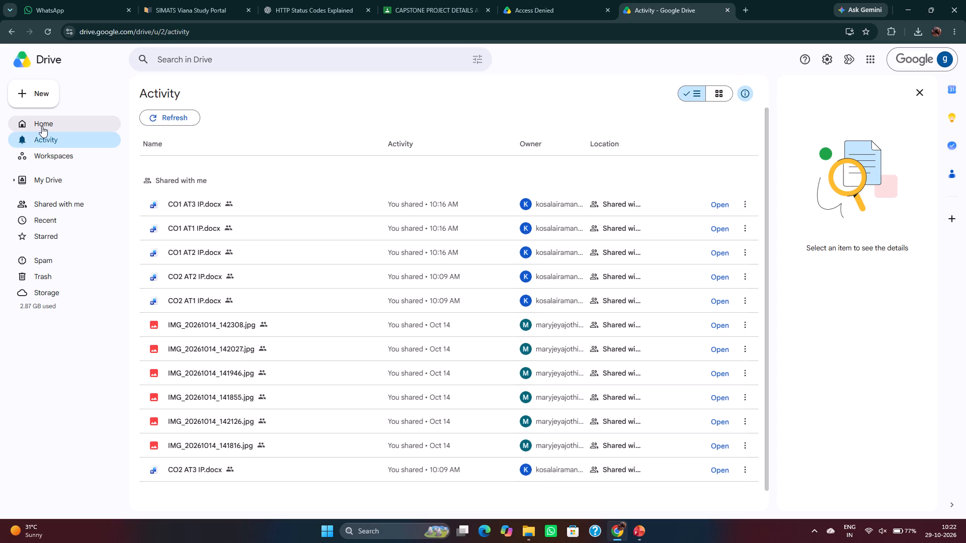
click(42, 126)
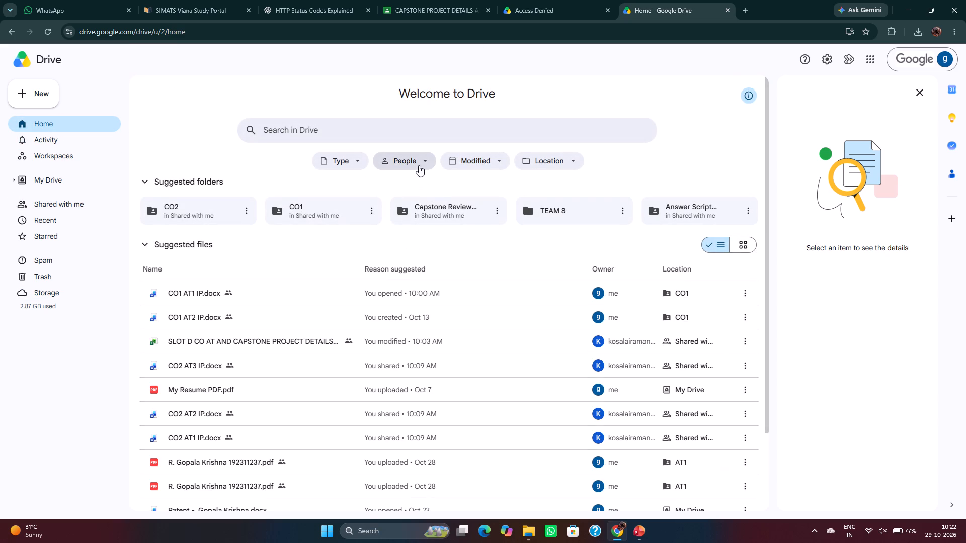
Filter Drive by people to the items shared with the own account, and return to the home page.
click(426, 160)
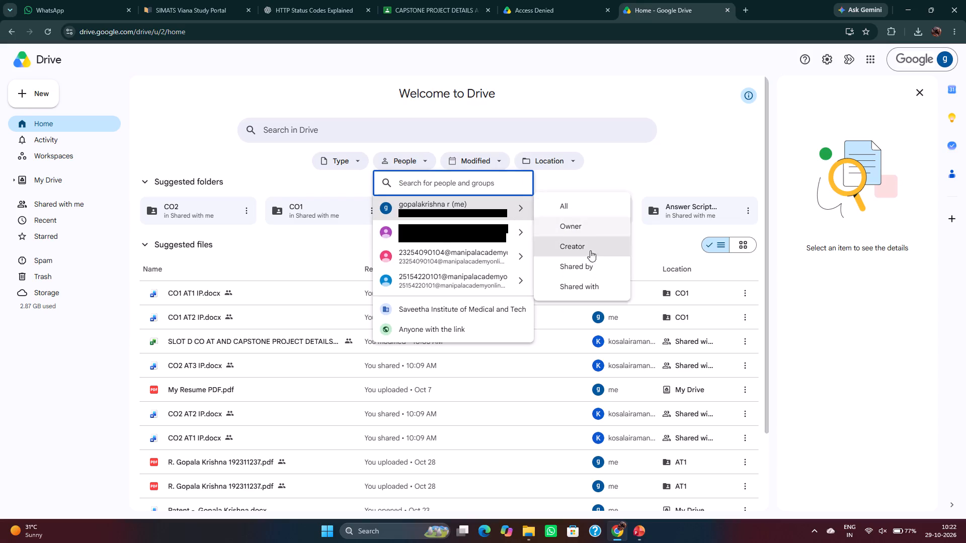
click(585, 288)
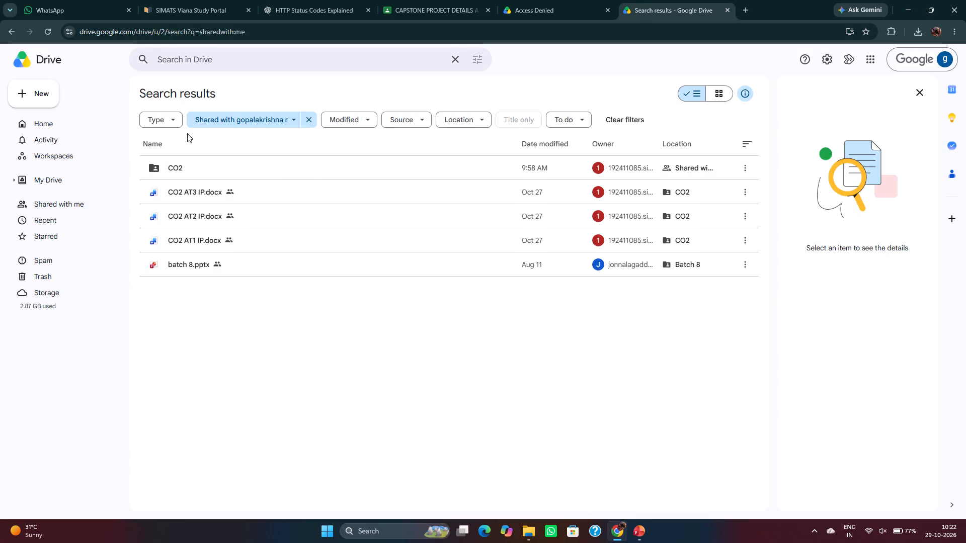
click(11, 34)
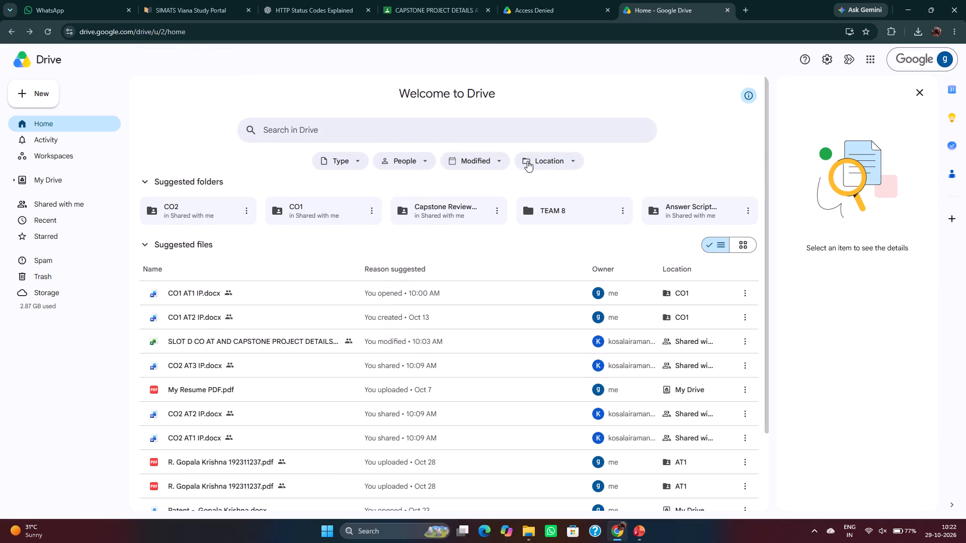
Filter Drive by the location Shared with me and examine the sort, source and people options for these results.
click(573, 157)
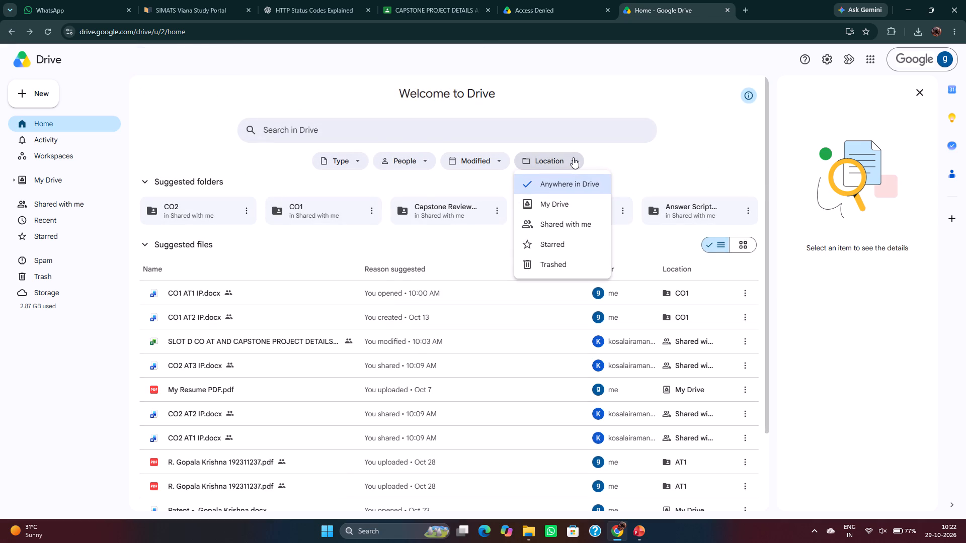
click(562, 222)
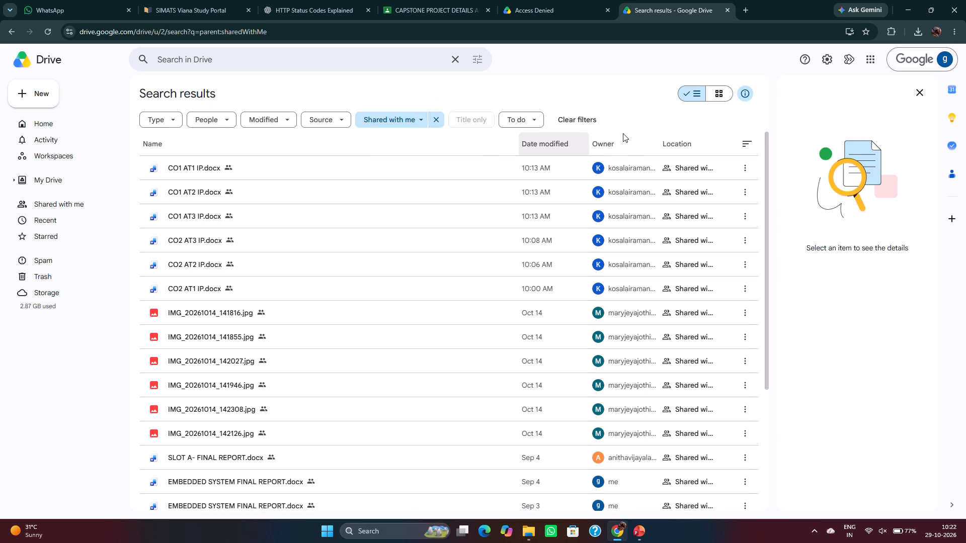
click(746, 143)
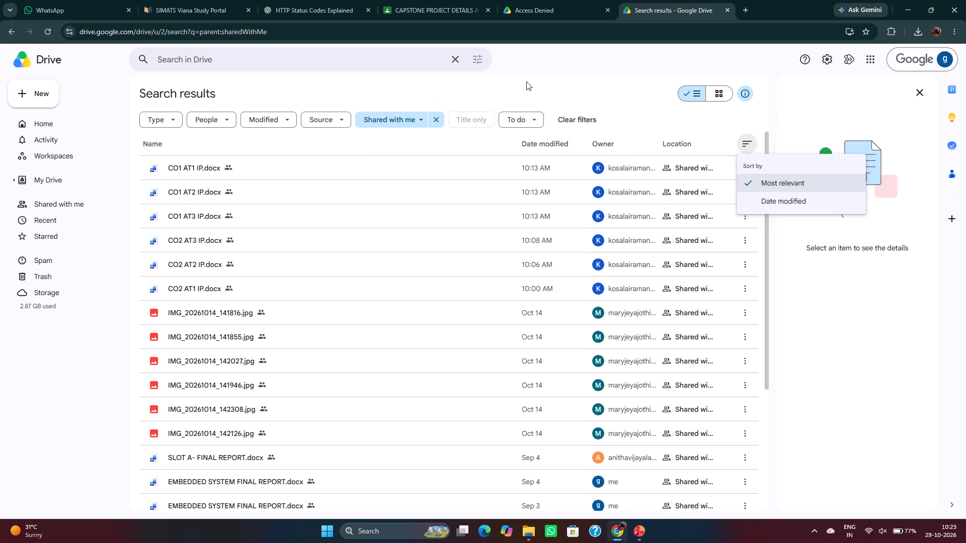
click(470, 88)
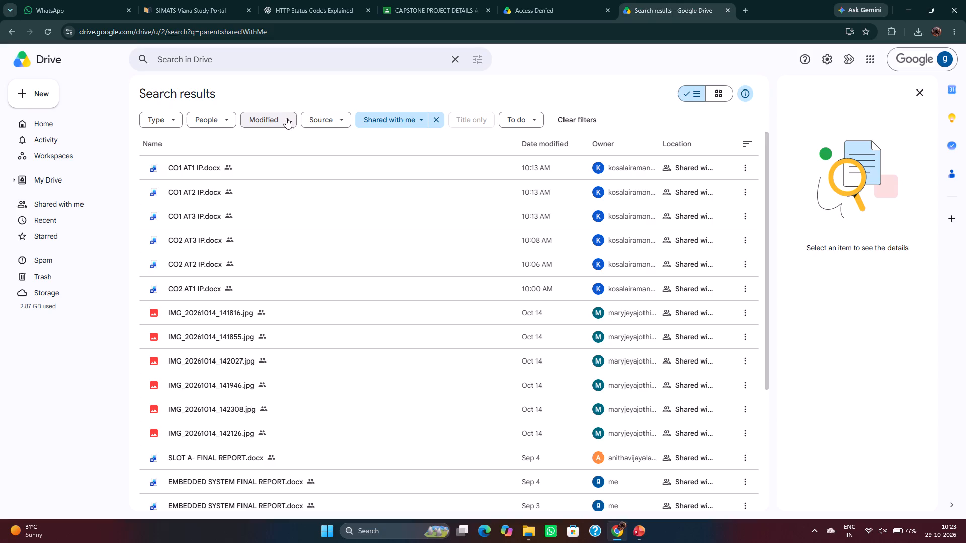
click(339, 120)
click(377, 90)
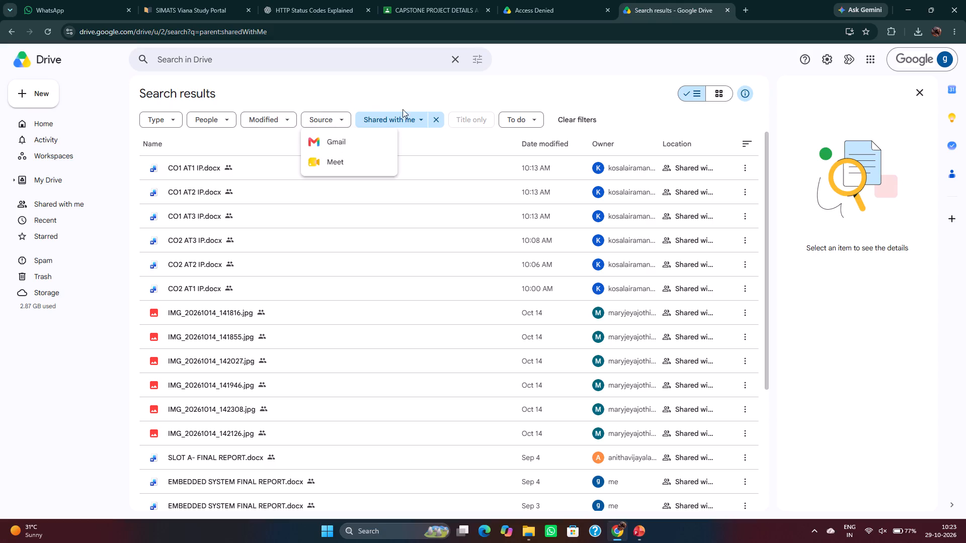
click(225, 120)
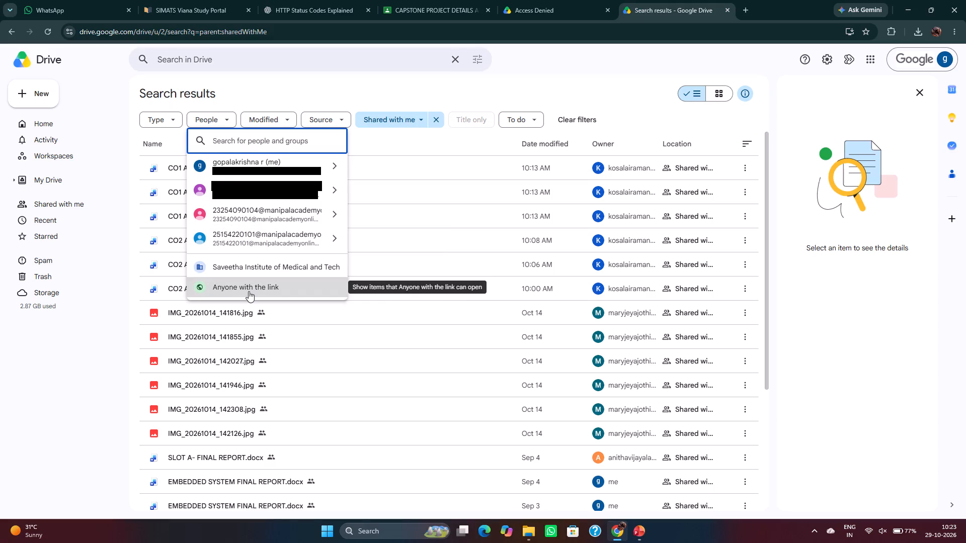
click(255, 88)
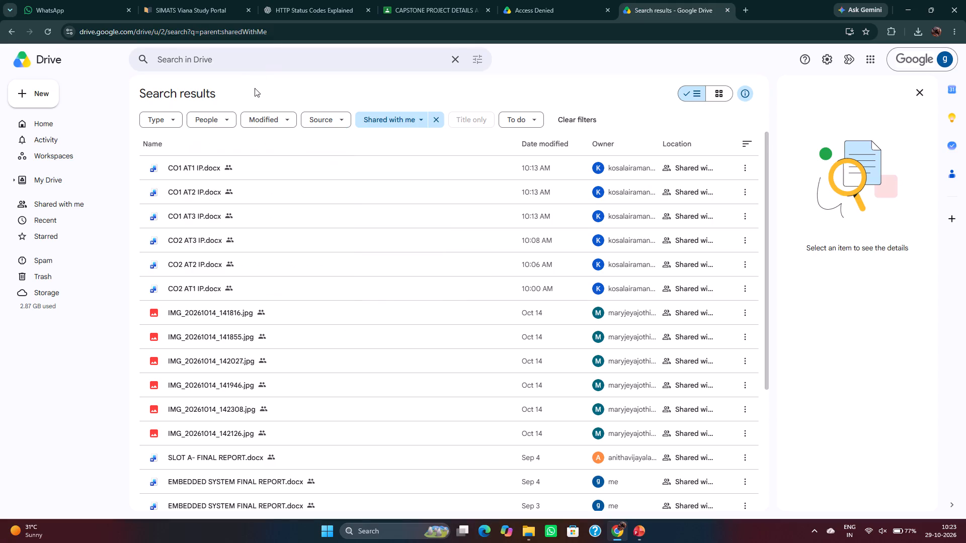
Return to Drive's home page, look through the suggested folders and files, and collapse the suggested folders section.
click(36, 131)
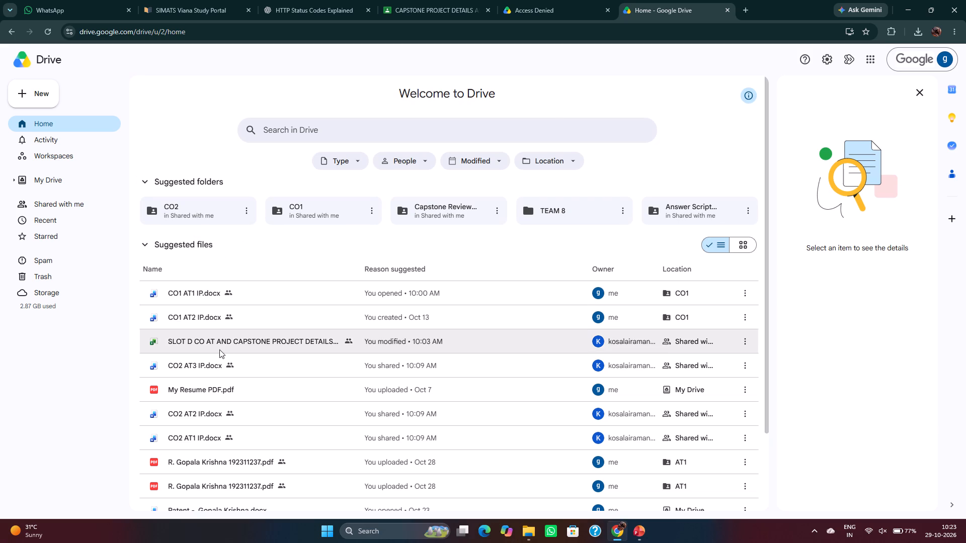
scroll(336, 299, up, 5)
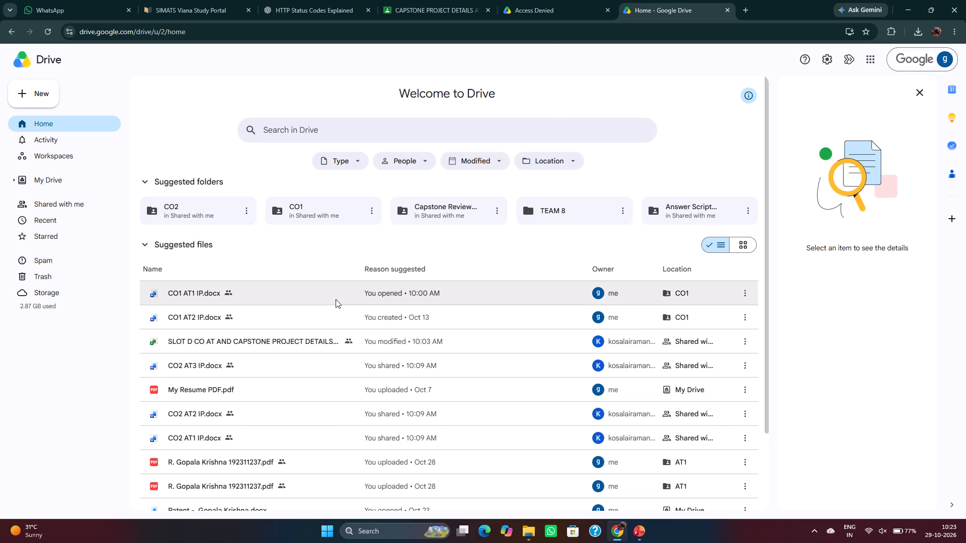
scroll(355, 368, up, 7)
scroll(355, 368, down, 2)
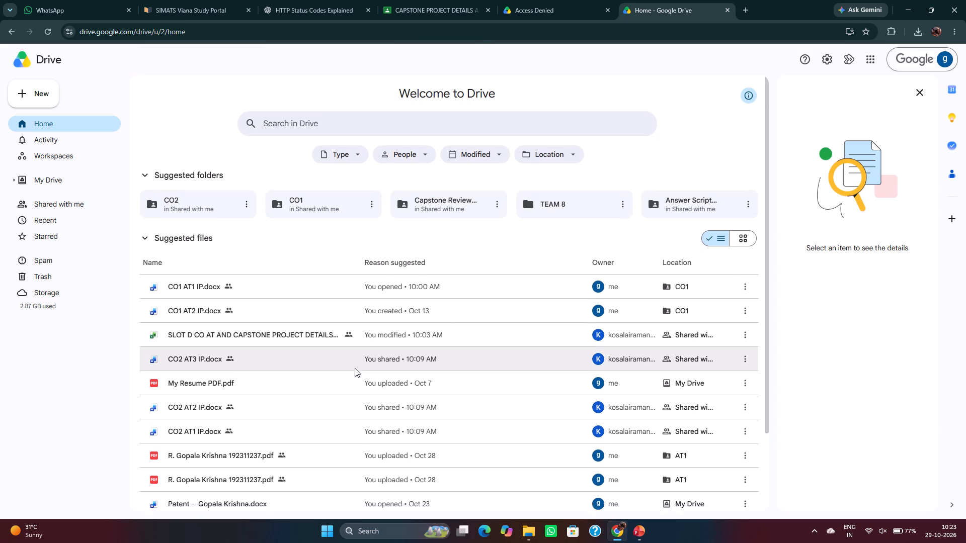
scroll(355, 368, down, 2)
scroll(355, 368, up, 13)
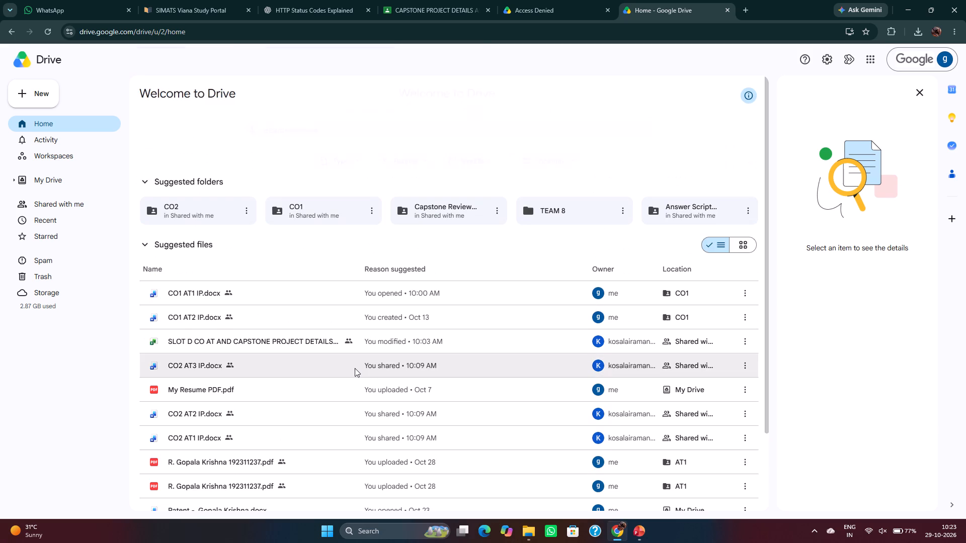
scroll(355, 368, down, 3)
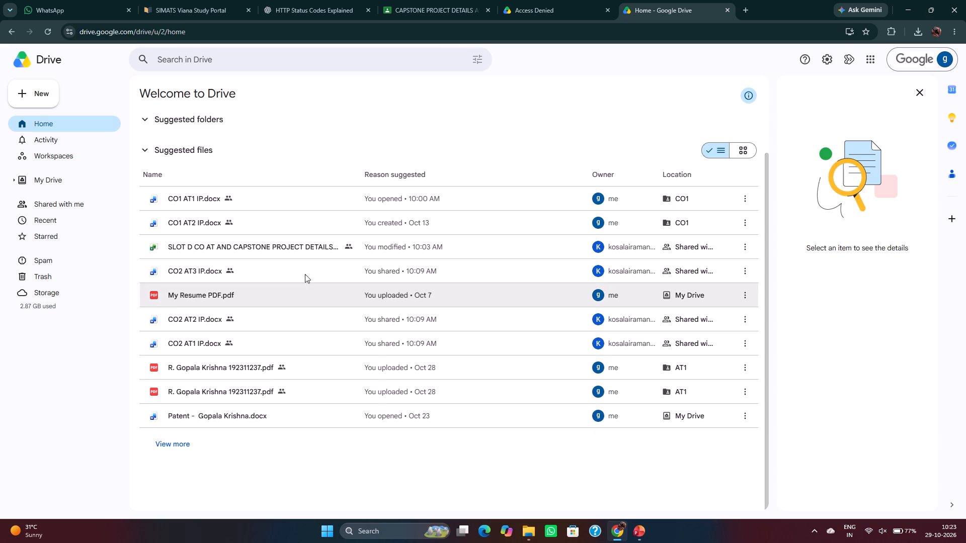
click(178, 119)
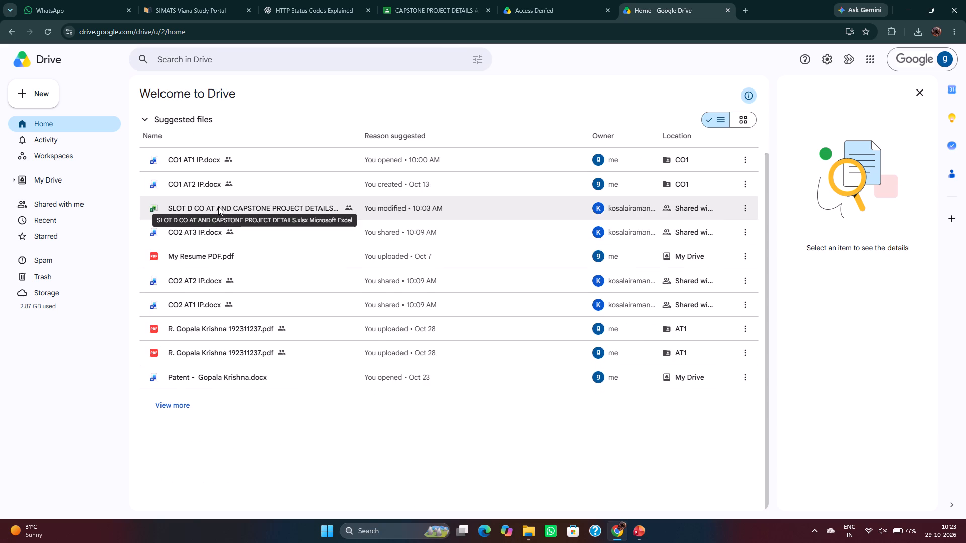
Create a new Drive folder named IP Capstone.
click(44, 95)
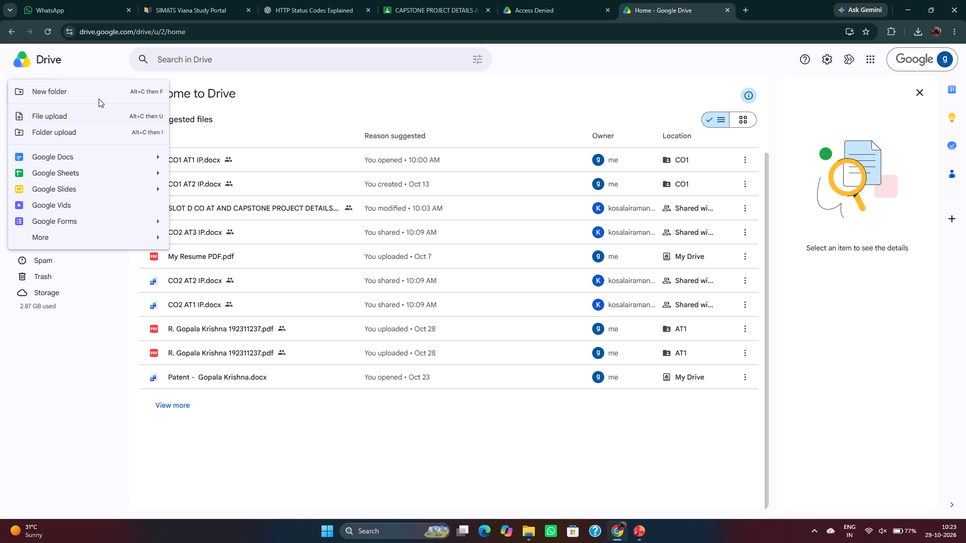
click(98, 95)
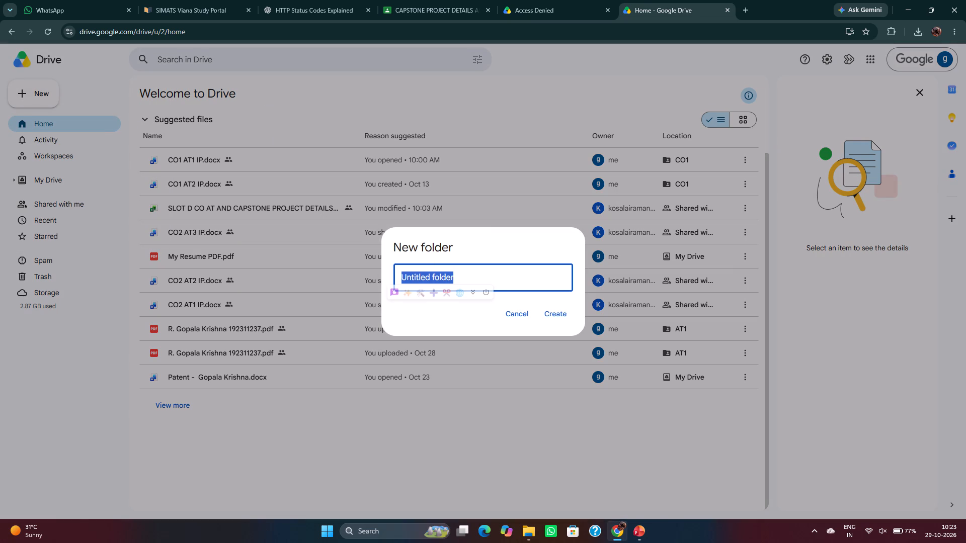
key(BackSpace)
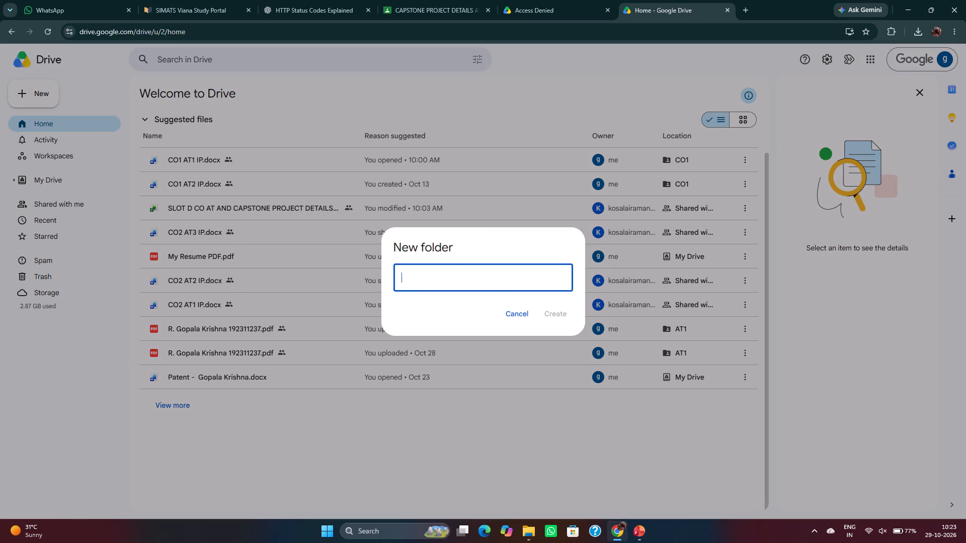
text(IP)
key(space)
text(Cap)
key(s)
text(tone)
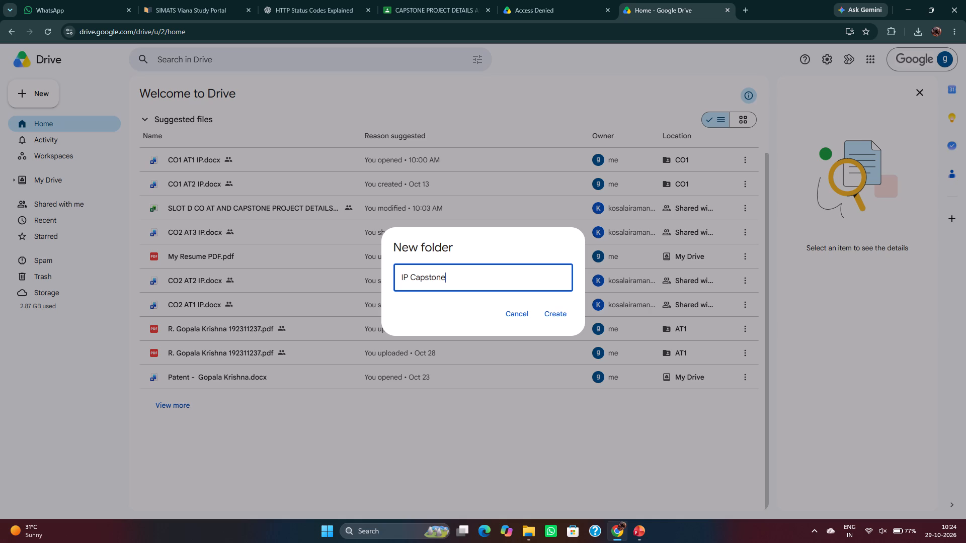
key(Return)
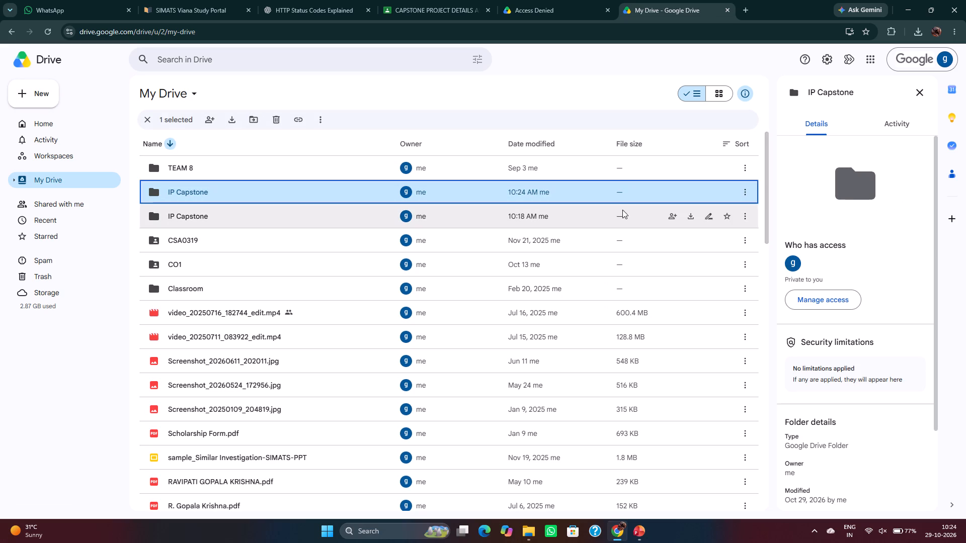
Move the older IP Capstone folder, modified at 10:18 AM, to the trash.
click(747, 215)
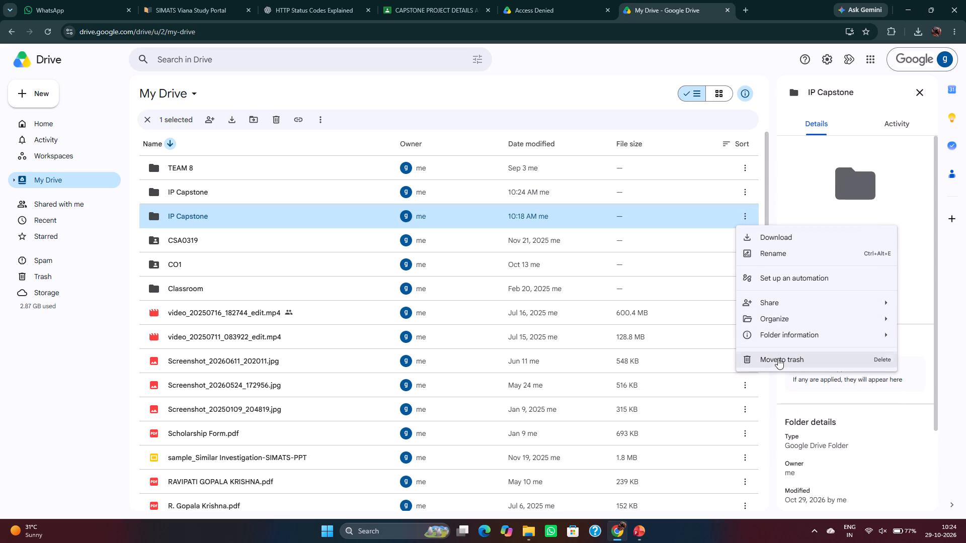
click(772, 358)
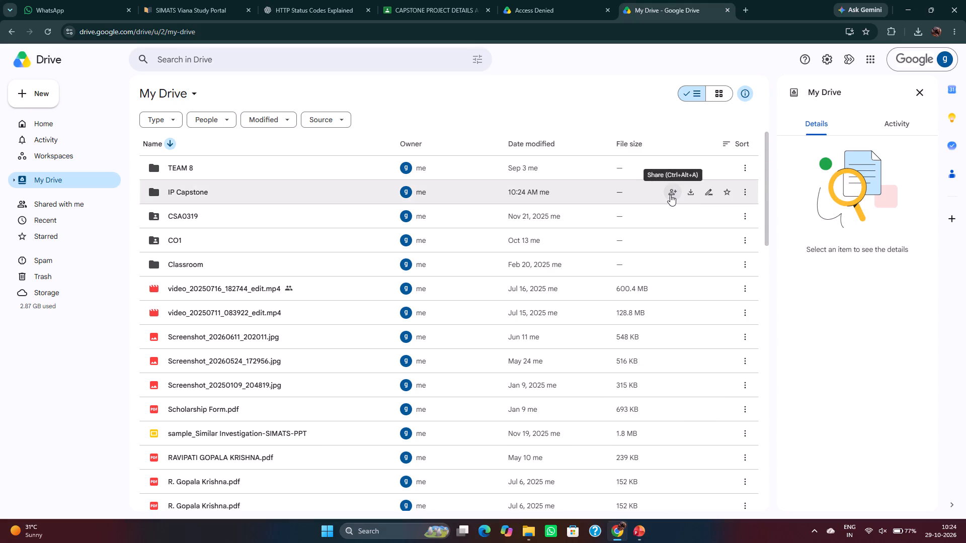
Share the IP Capstone folder with general access set to Anyone with the link.
click(670, 195)
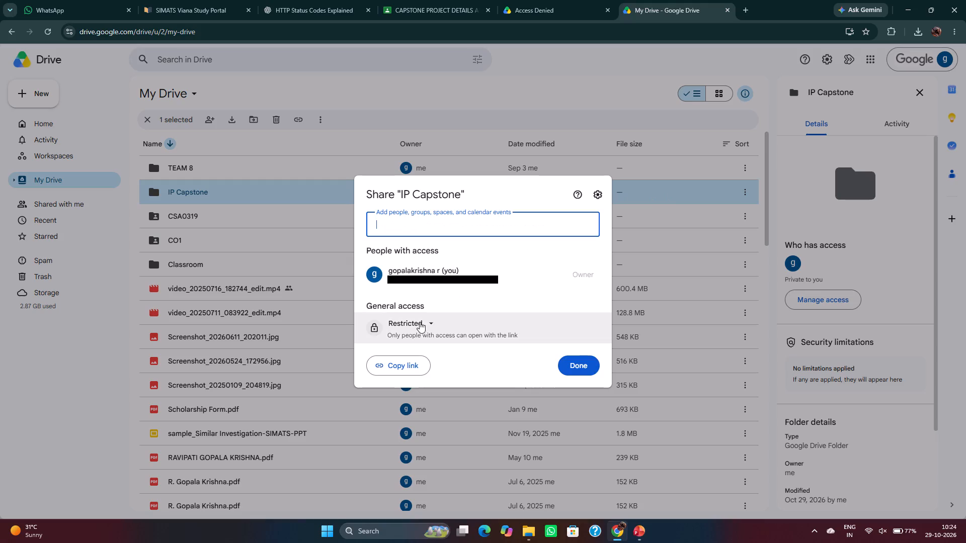
click(429, 325)
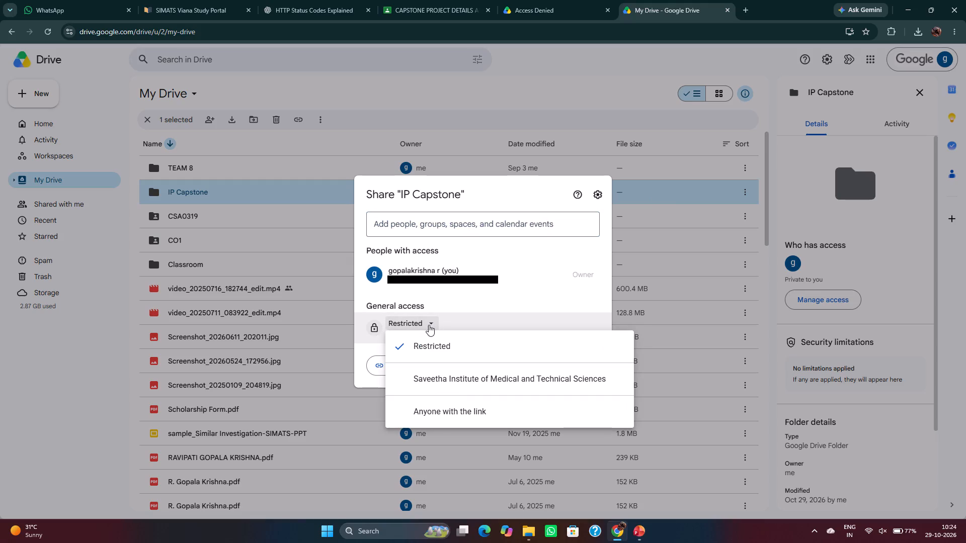
click(440, 414)
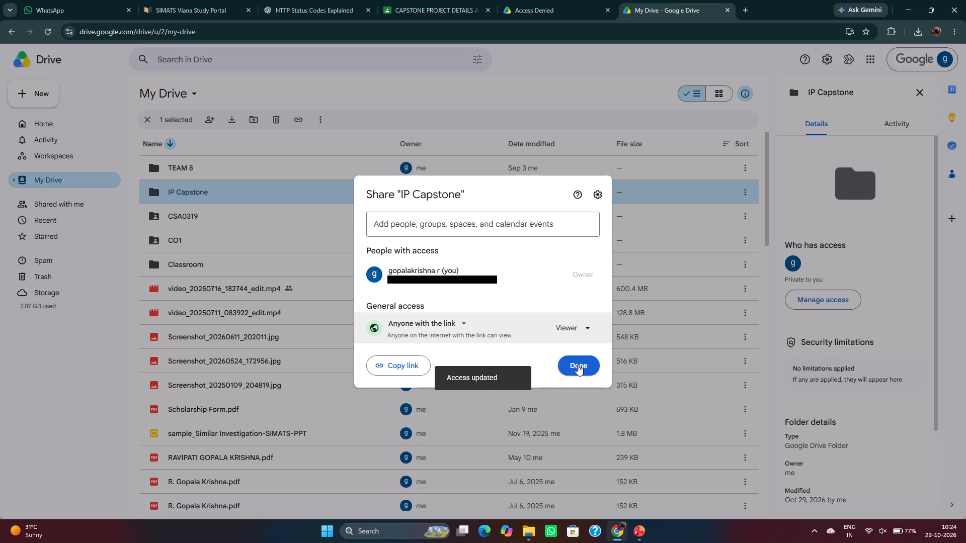
click(578, 365)
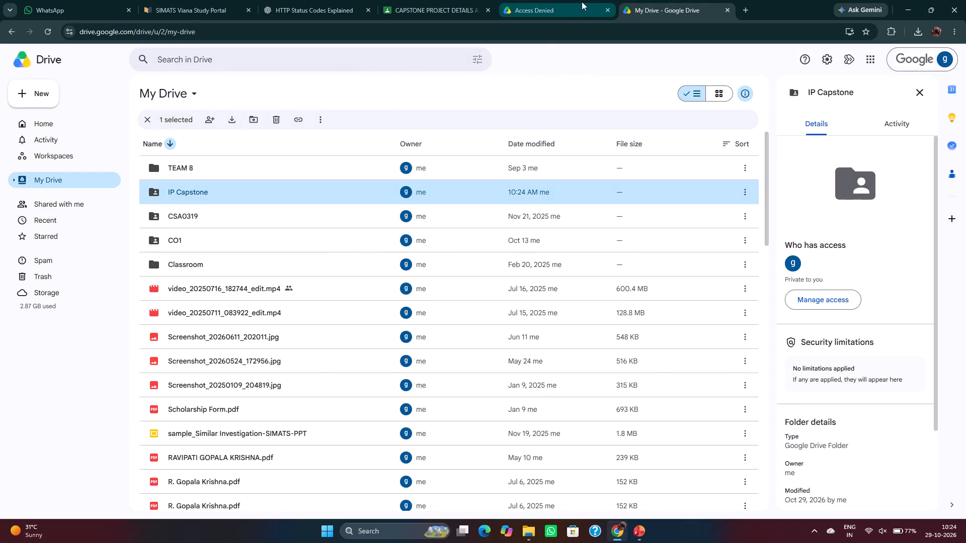
Close the Access Denied page.
click(609, 8)
Reload the Classroom capstone assignment and open its attached project spreadsheet in Google Sheets at team 10's rows.
click(448, 3)
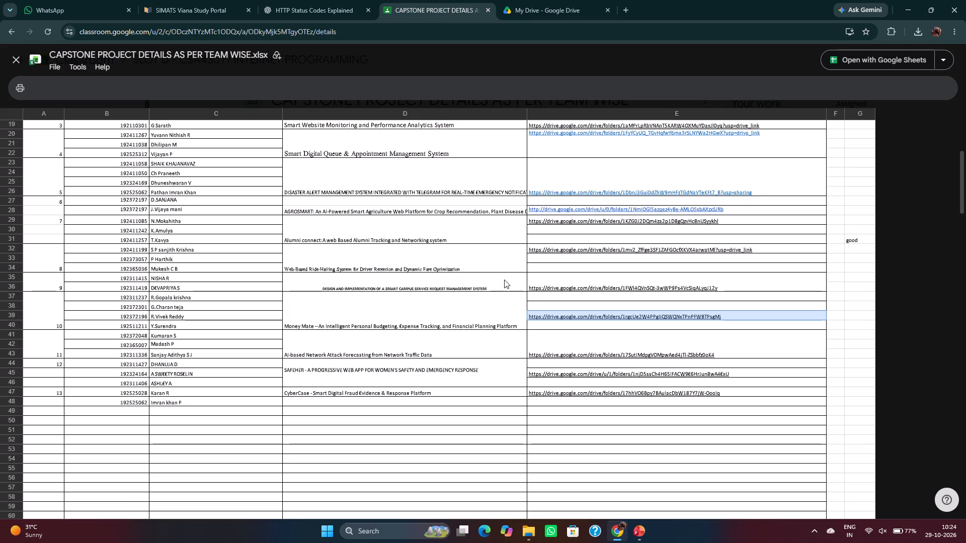
scroll(457, 290, up, 5)
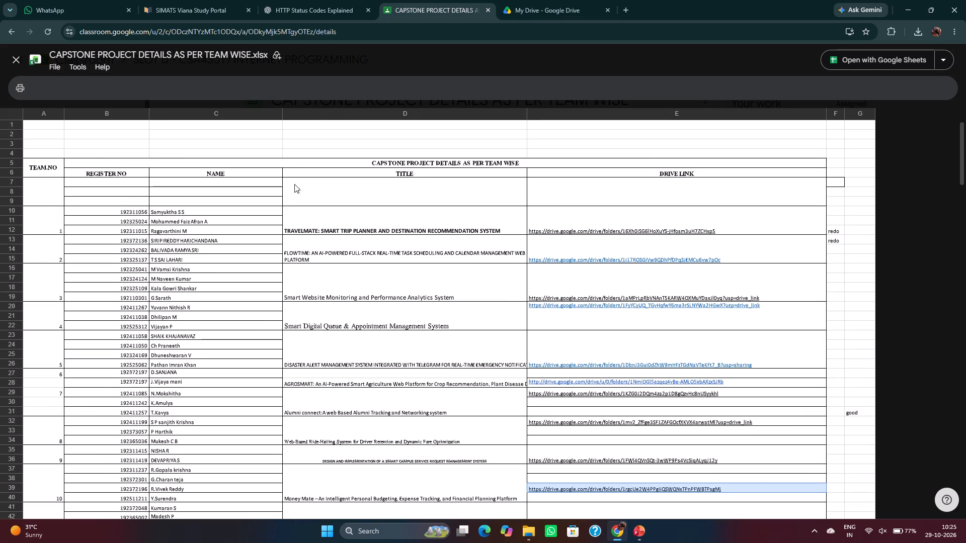
click(45, 30)
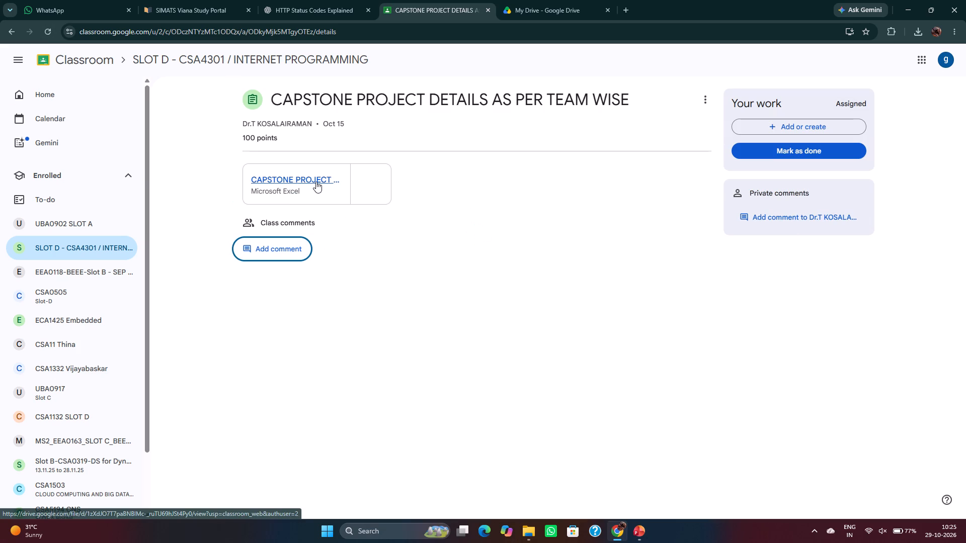
click(316, 182)
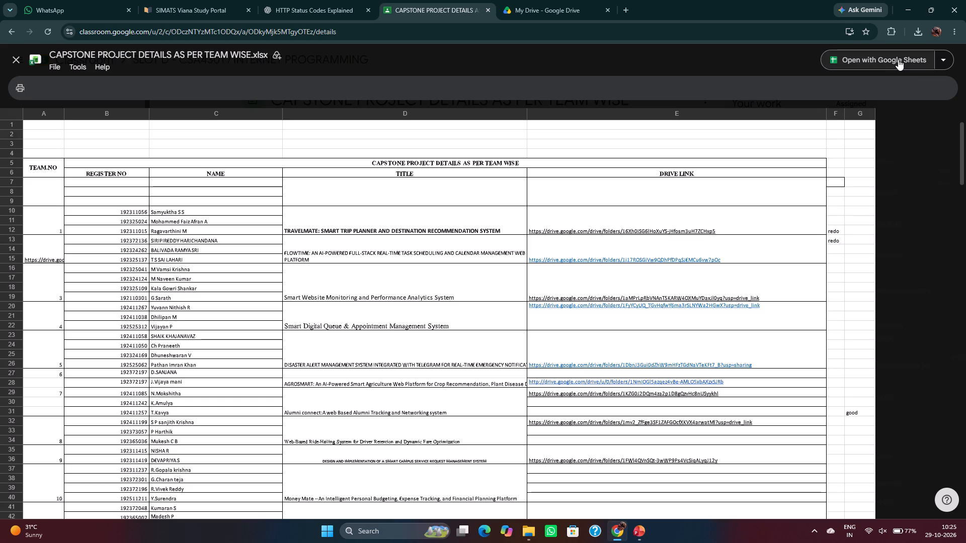
click(898, 59)
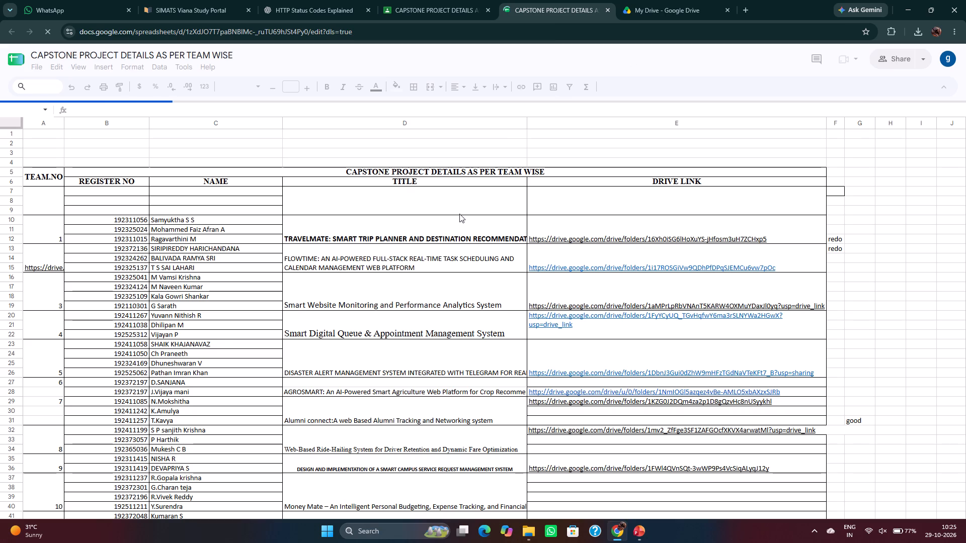
scroll(547, 440, down, 4)
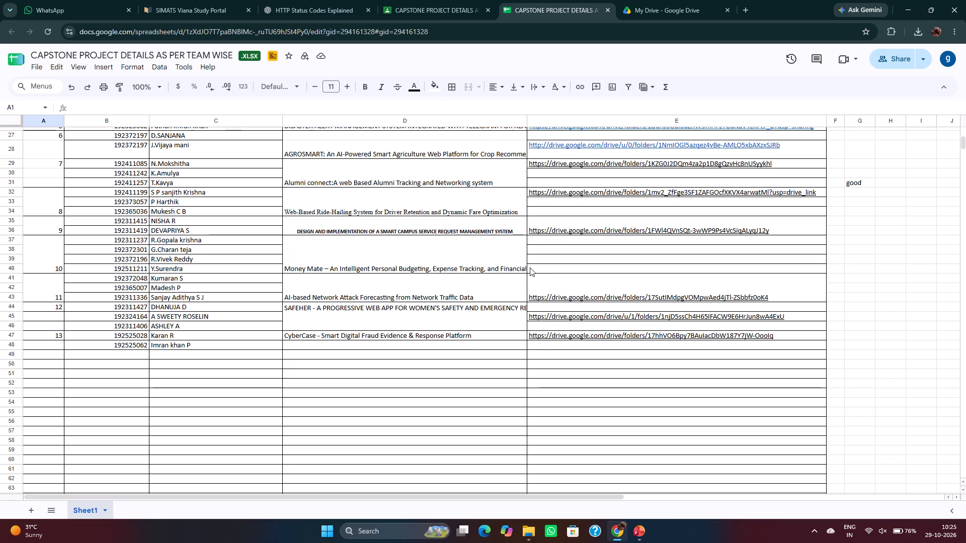
Copy the address of the IP Capstone folder in Google Drive and enter it as team 10's drive link in cell E38.
click(642, 7)
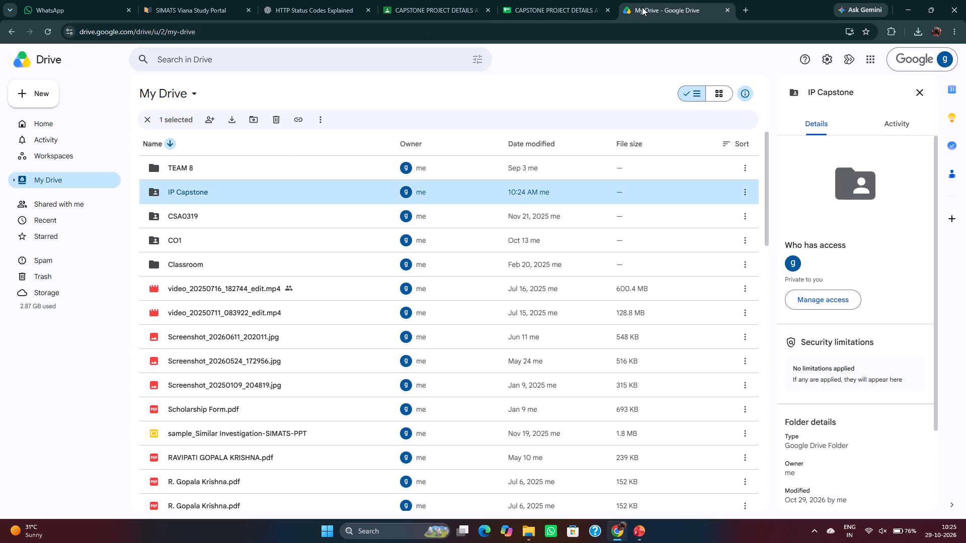
double_click(356, 189)
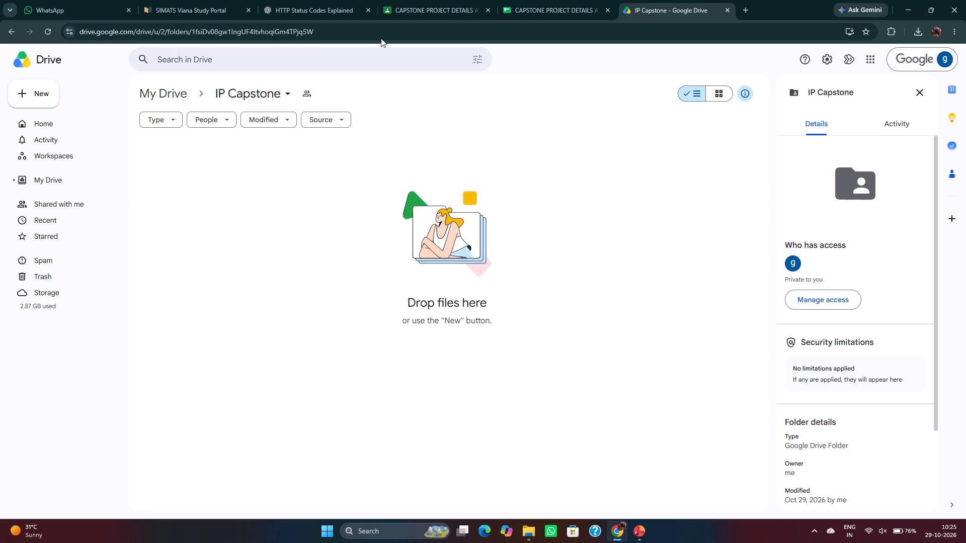
click(342, 30)
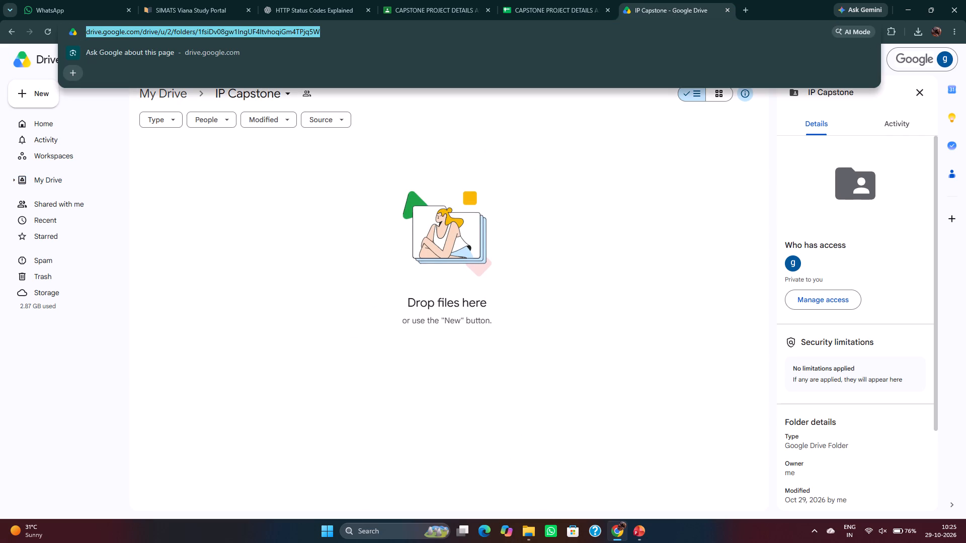
key(ctrl+c)
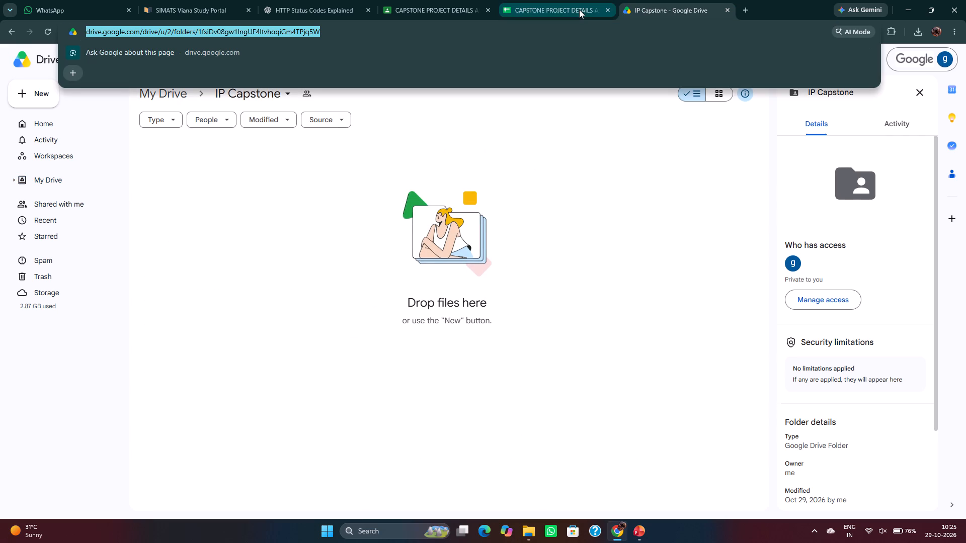
click(579, 10)
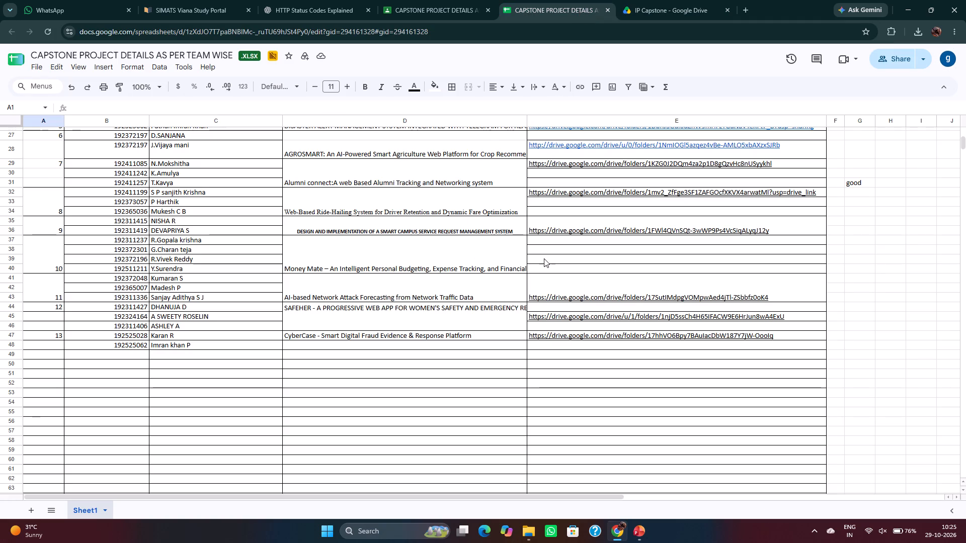
double_click(544, 249)
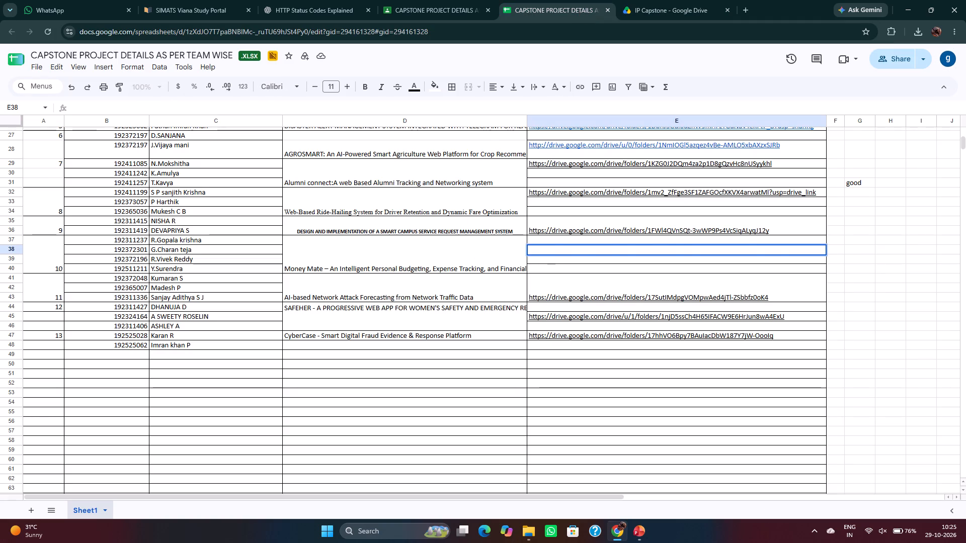
key(ctrl+v)
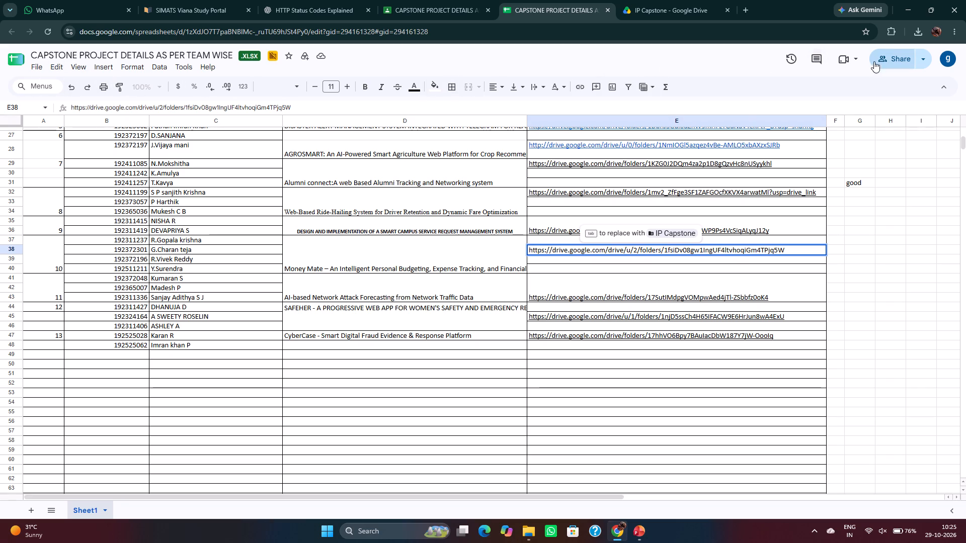
click(778, 1)
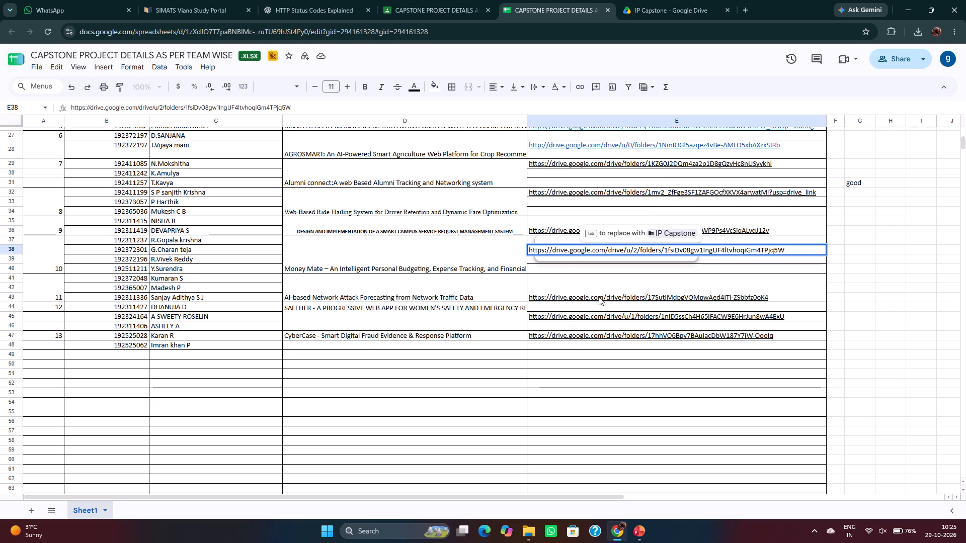
double_click(767, 368)
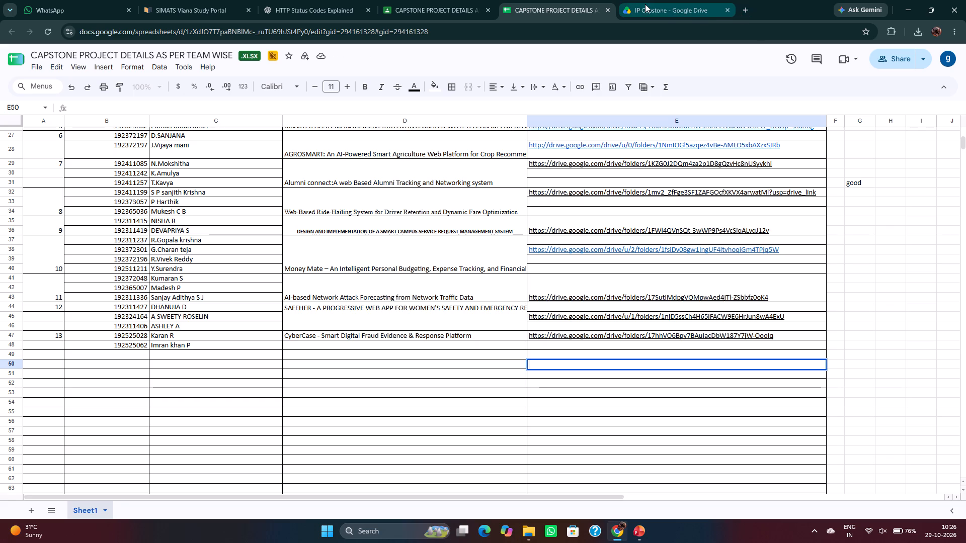
Close the project spreadsheet in Google Sheets.
click(608, 9)
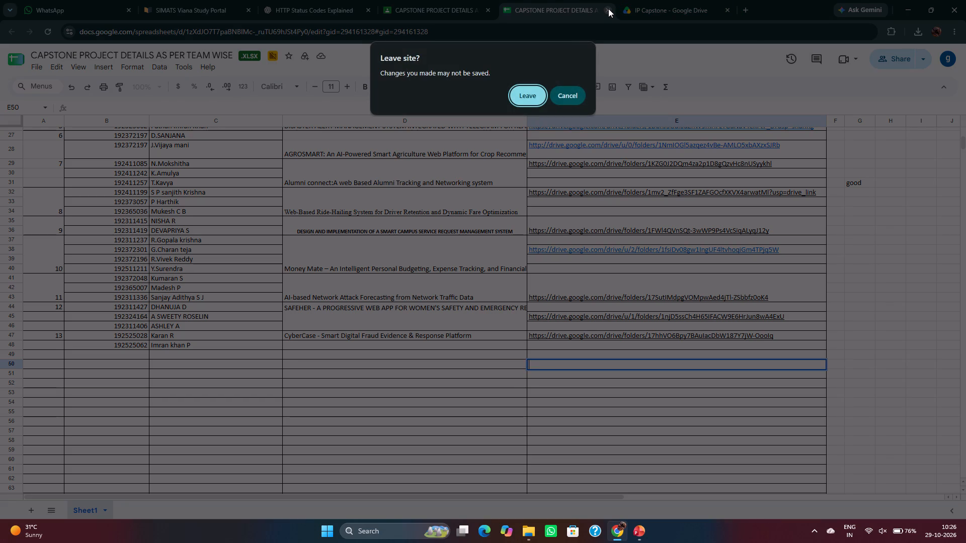
click(522, 94)
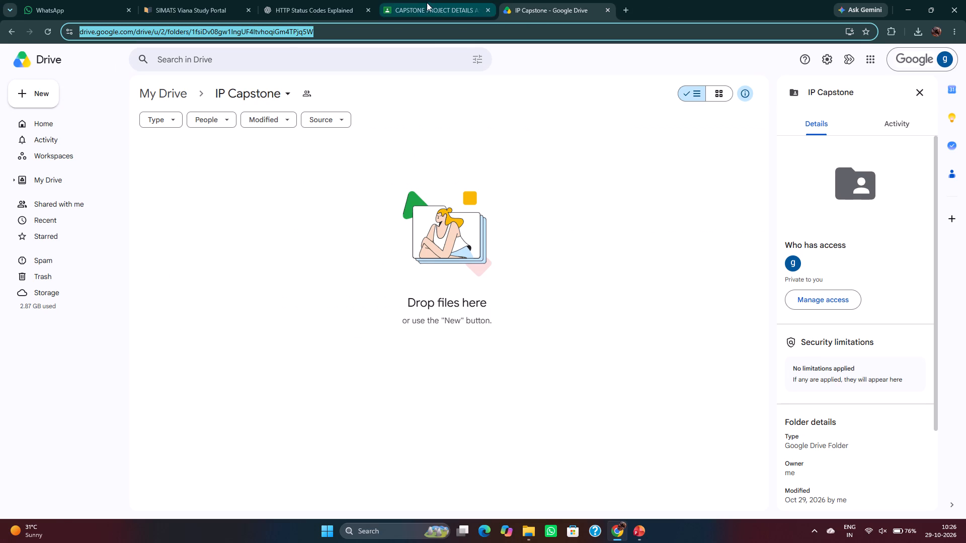
Reopen the spreadsheet in Google Sheets from the Classroom attachment and check the drive link in team 10's rows.
click(423, 5)
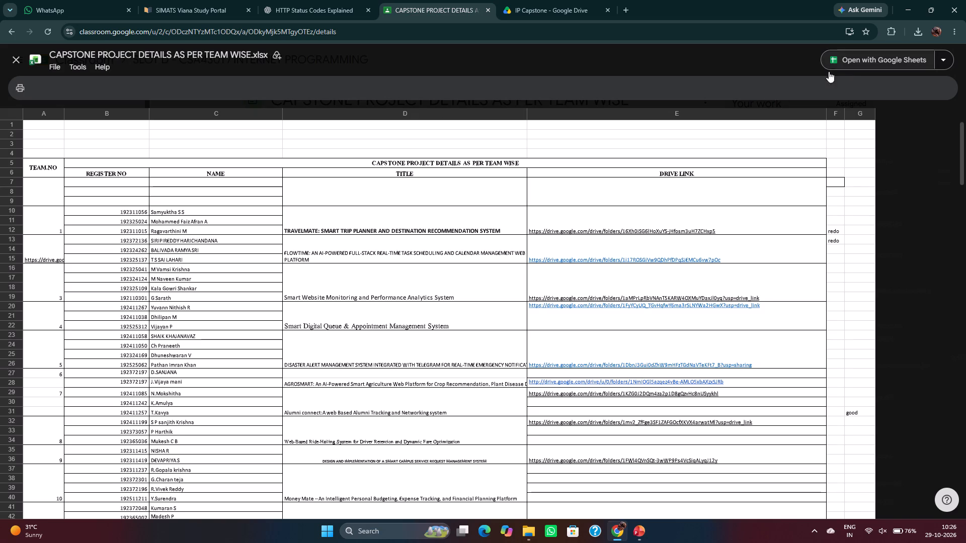
scroll(589, 296, down, 1)
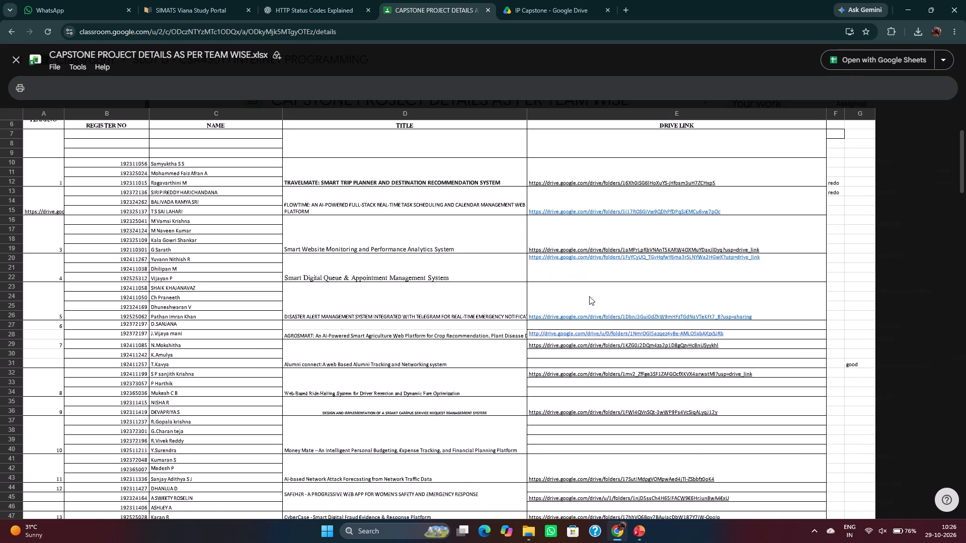
scroll(589, 296, down, 1)
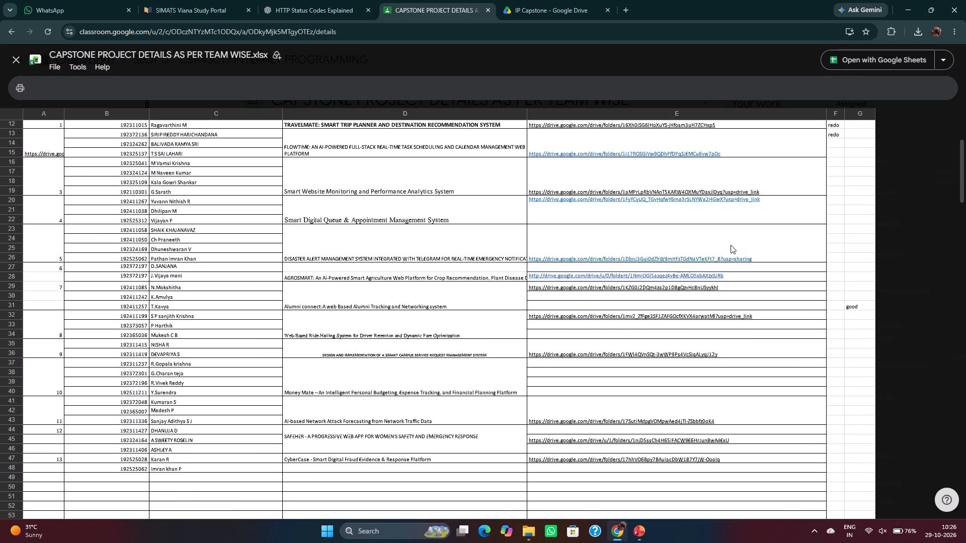
click(874, 61)
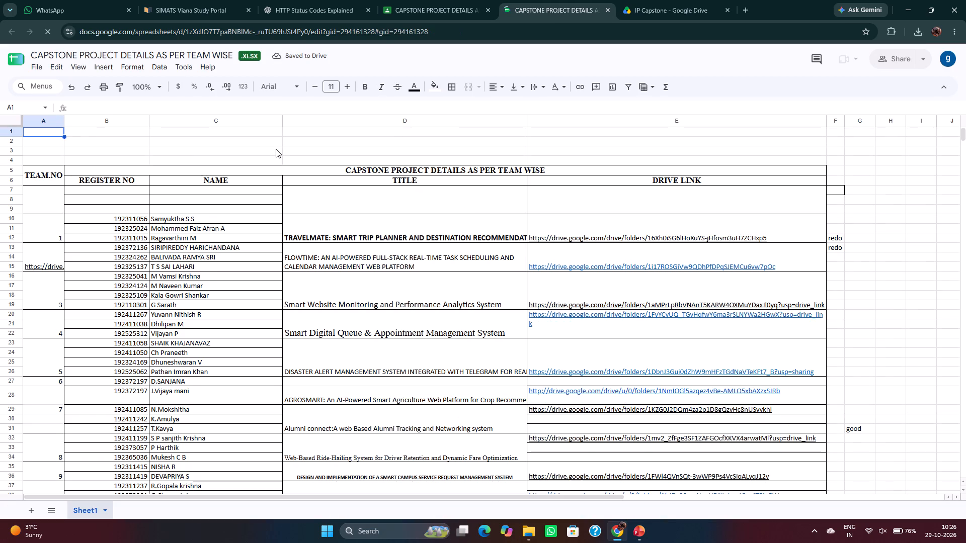
scroll(478, 364, down, 2)
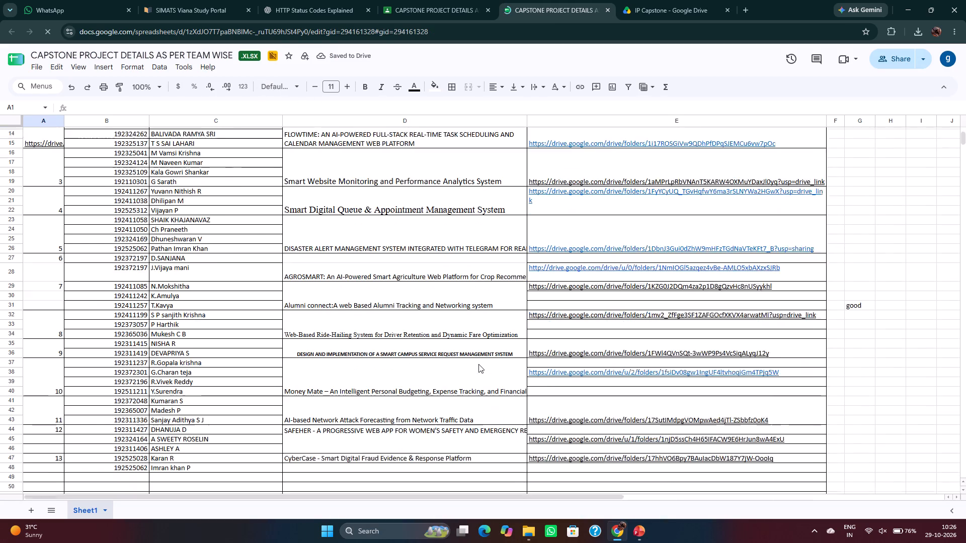
scroll(478, 364, down, 2)
scroll(478, 364, up, 8)
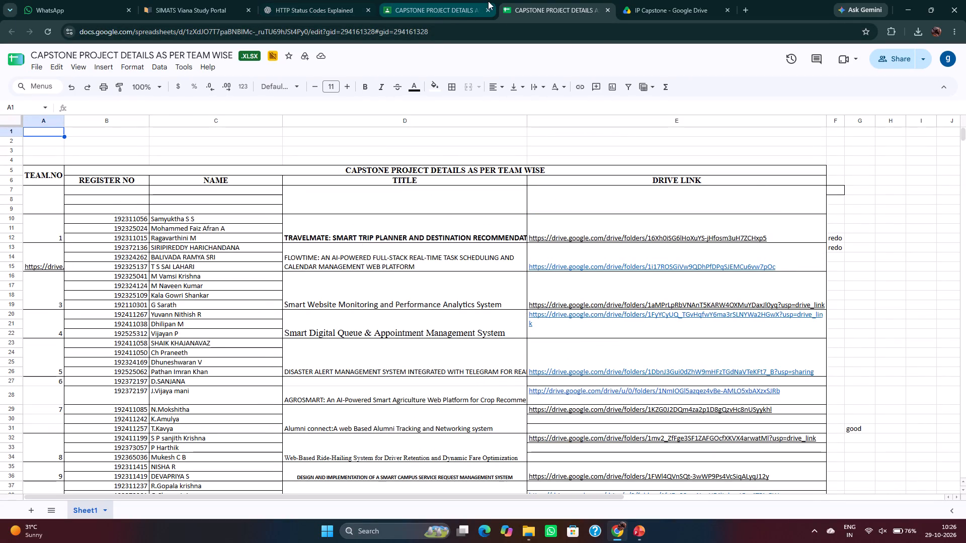
Reload the Classroom capstone assignment and preview its attached spreadsheet to check team 10's drive link.
click(450, 7)
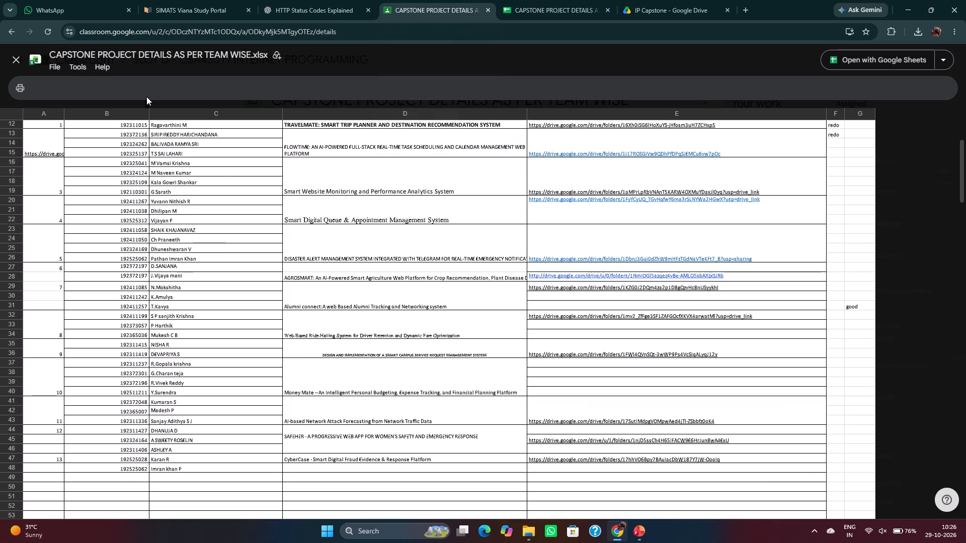
click(50, 32)
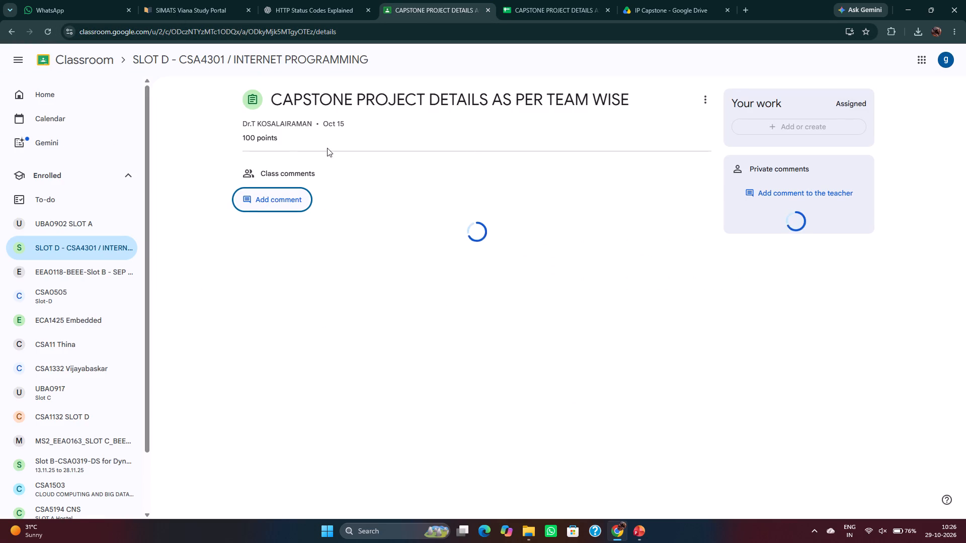
click(297, 178)
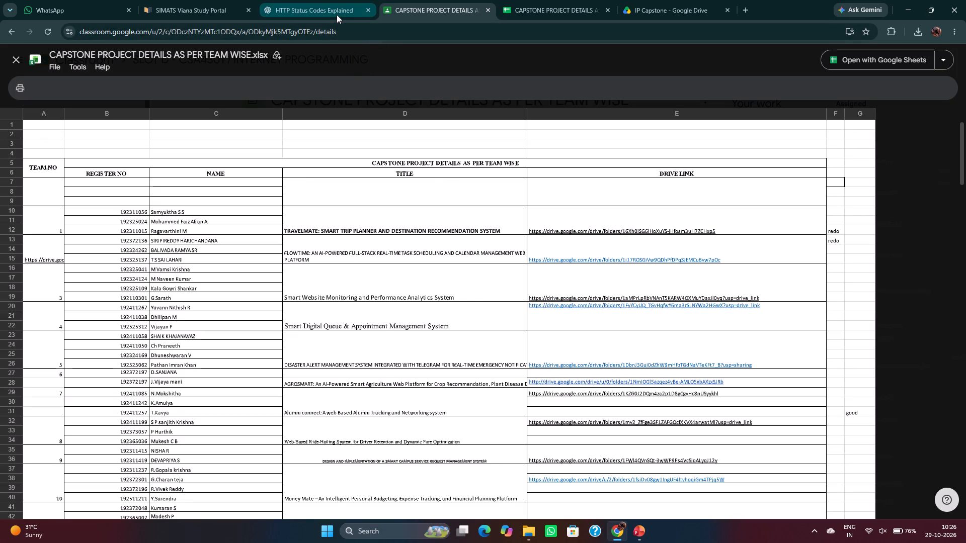
Close the spreadsheet in Google Sheets and go back to the IP Capstone folder in Google Drive.
click(555, 10)
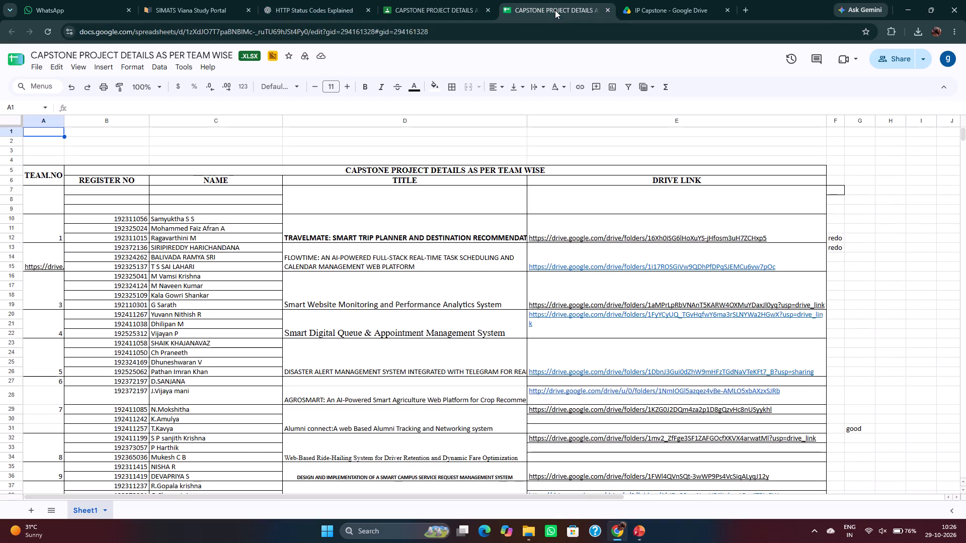
click(609, 7)
click(561, 7)
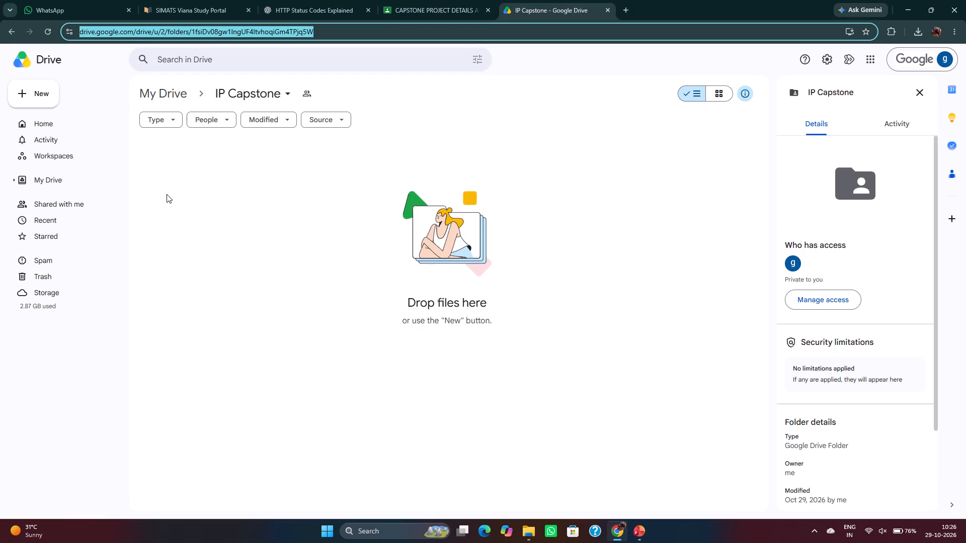
Start a file upload to the IP Capstone folder and search the Downloads folder for "inter".
click(44, 95)
click(46, 121)
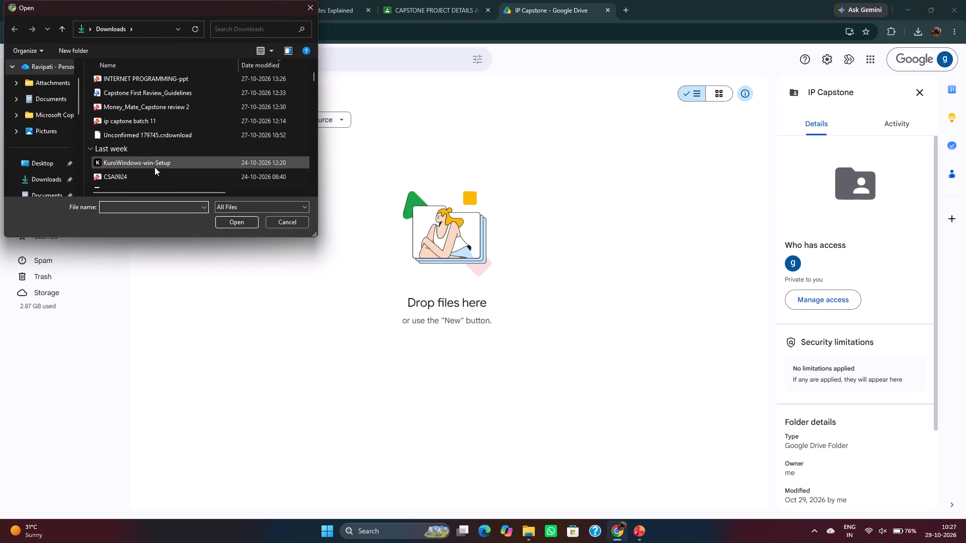
scroll(154, 167, up, 1)
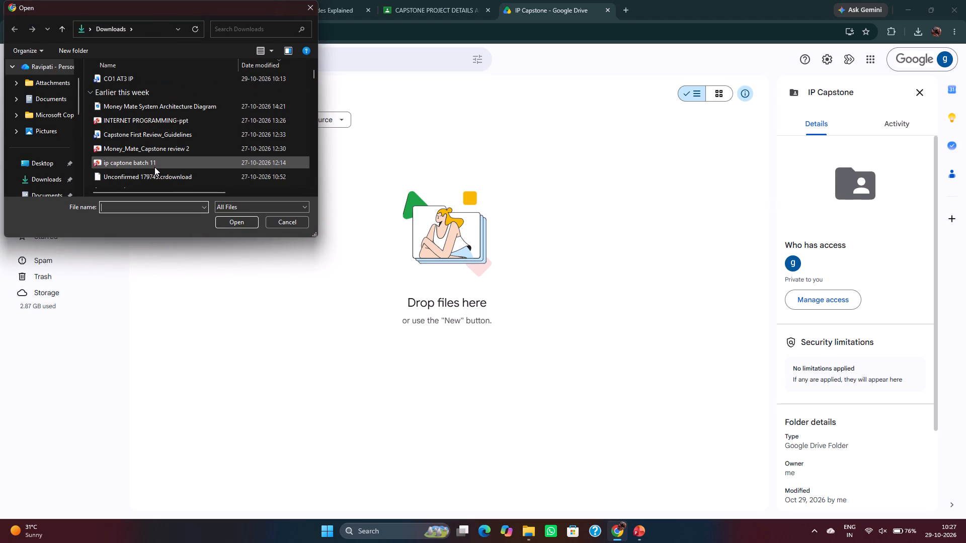
scroll(154, 167, up, 1)
click(223, 30)
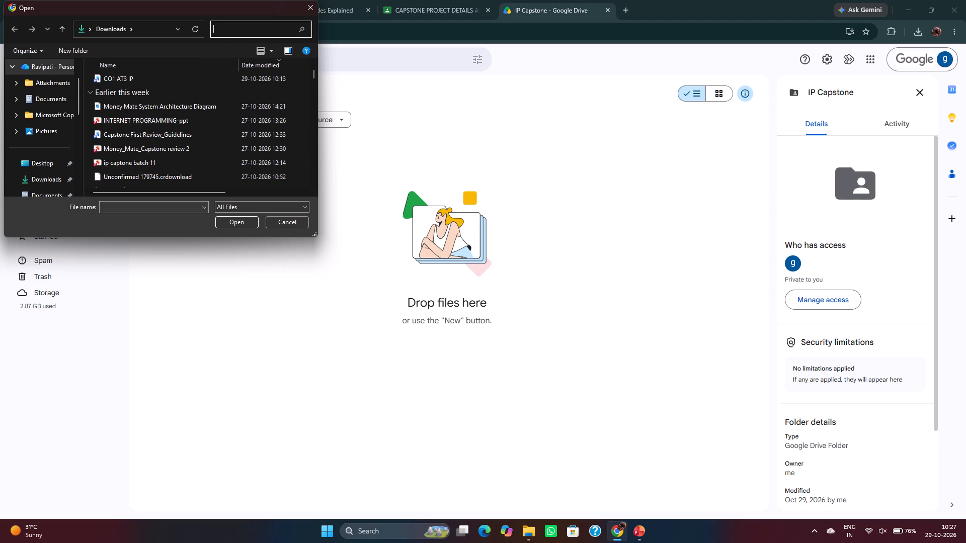
text(inter)
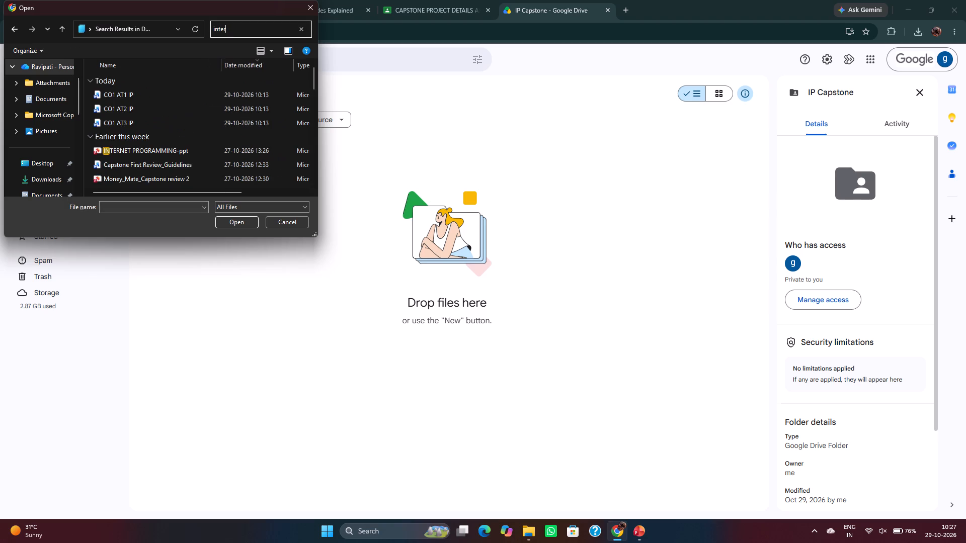
key(BackSpace)
key(BackSpace)
key(BackSpace)
key(BackSpace)
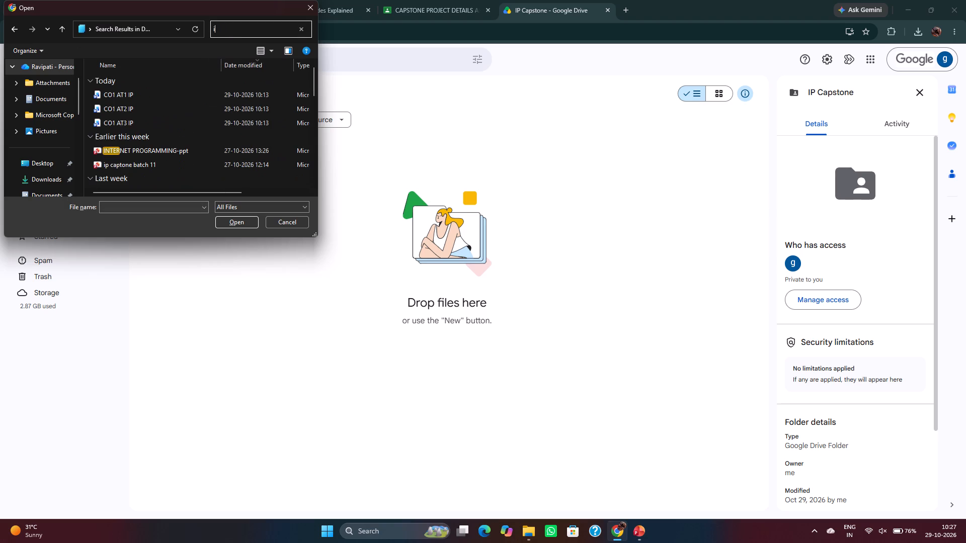
key(BackSpace)
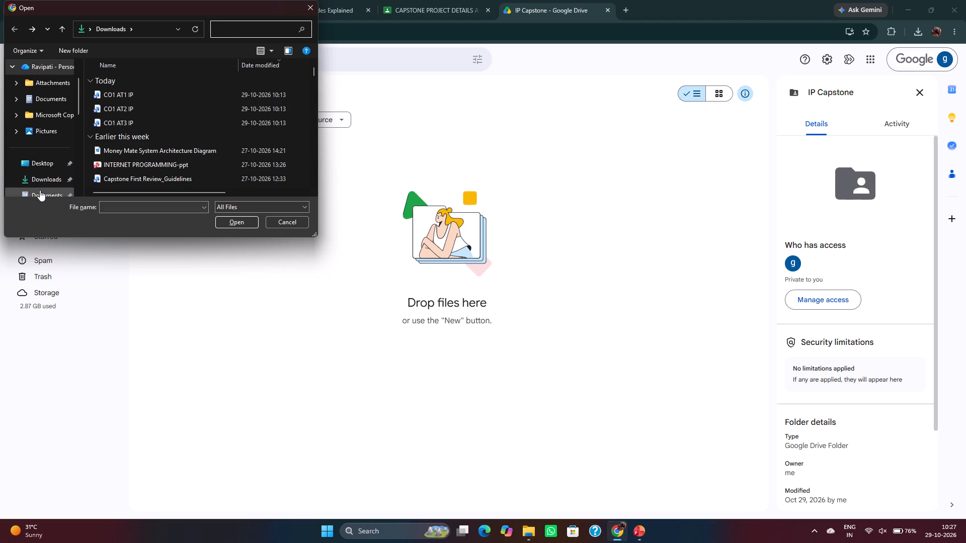
Search the Documents folder for "inter" and choose Internet Programming Capstone-ppt for the upload.
click(40, 190)
click(237, 29)
text(inter)
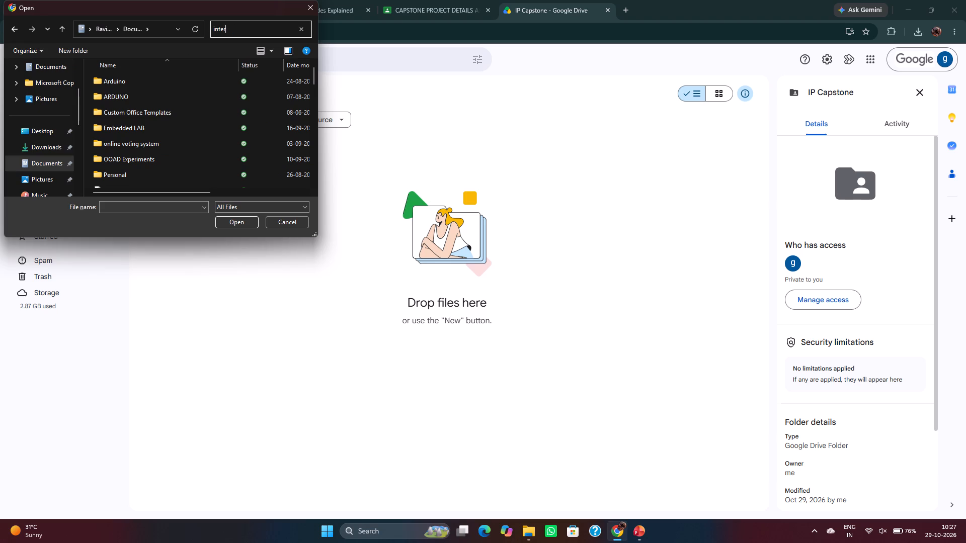
click(199, 82)
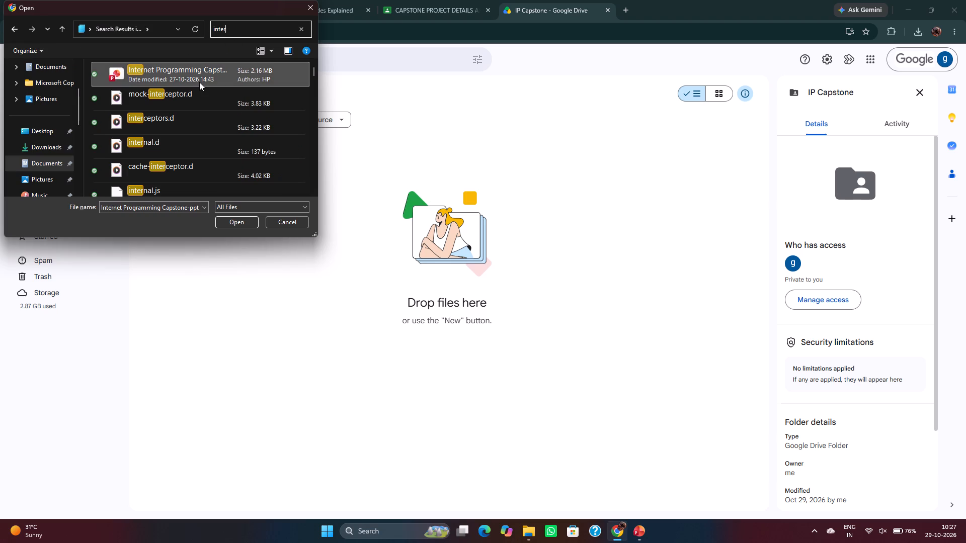
click(242, 220)
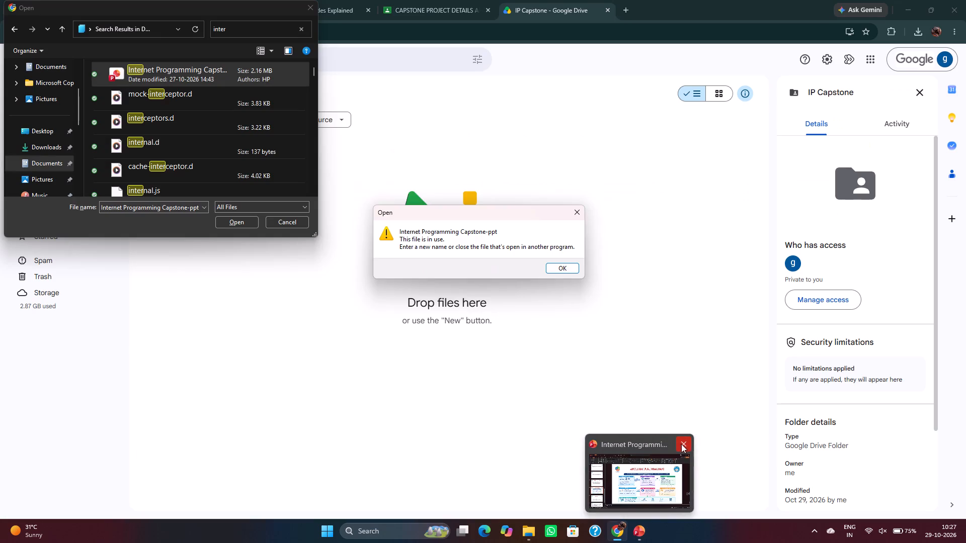
Close the Internet Programming Capstone-ppt presentation in PowerPoint and upload the file to the IP Capstone folder.
click(682, 444)
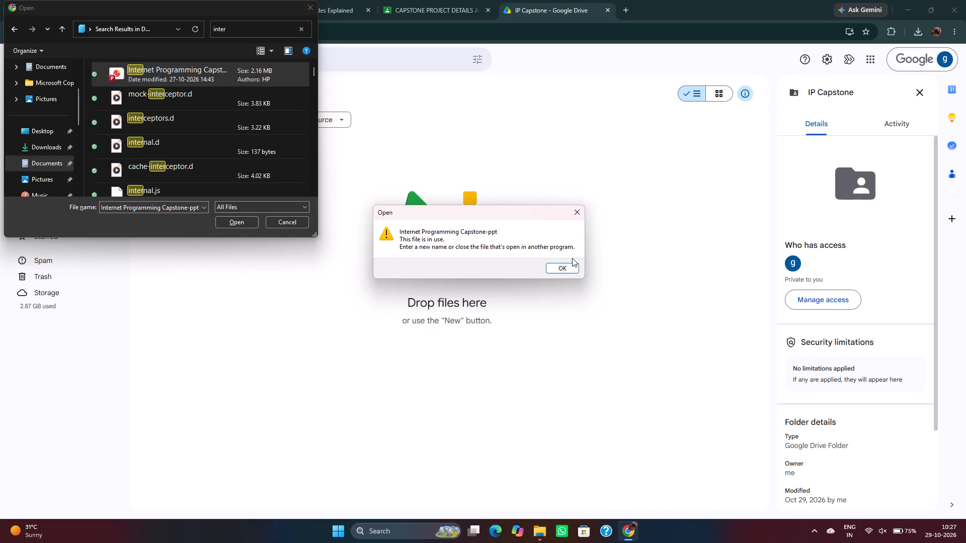
click(566, 265)
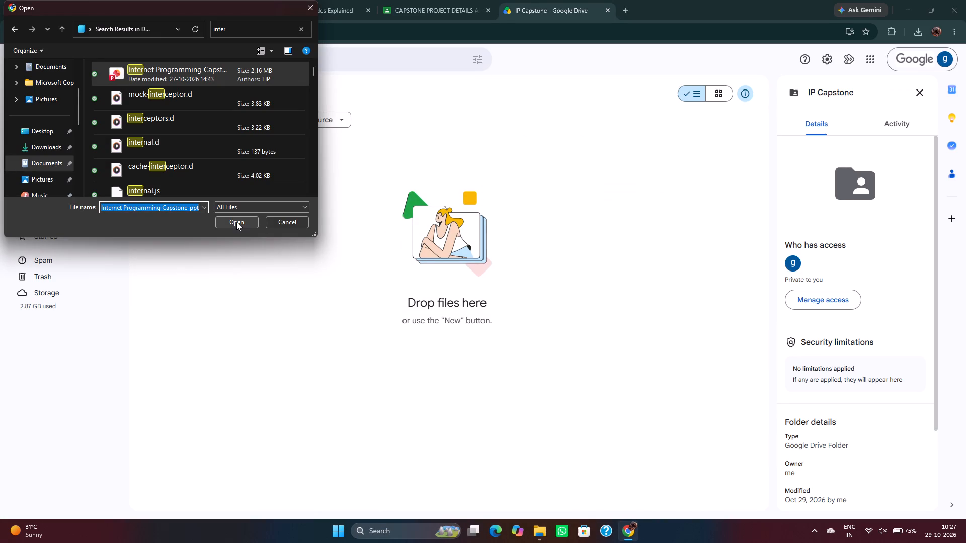
click(236, 220)
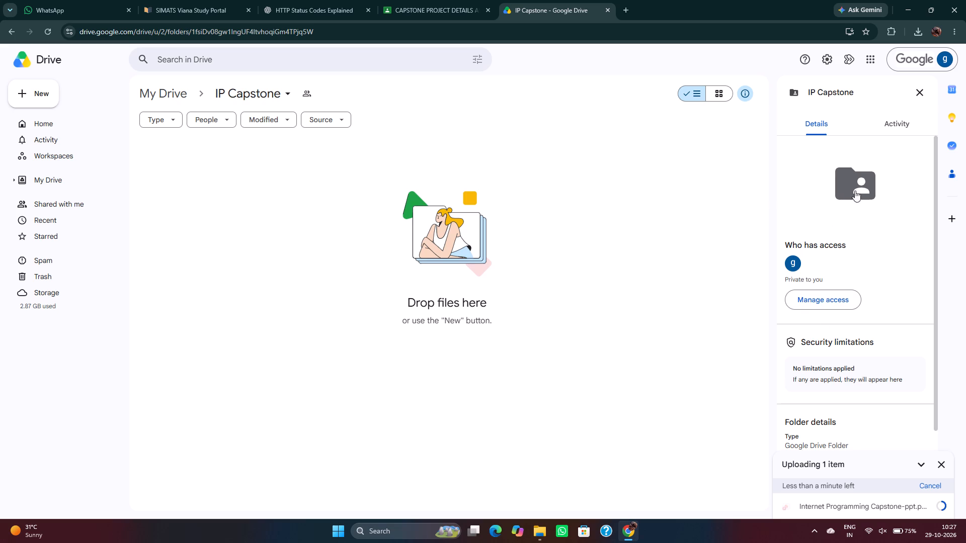
Check the IP Capstone folder's activity, details and access settings.
click(897, 119)
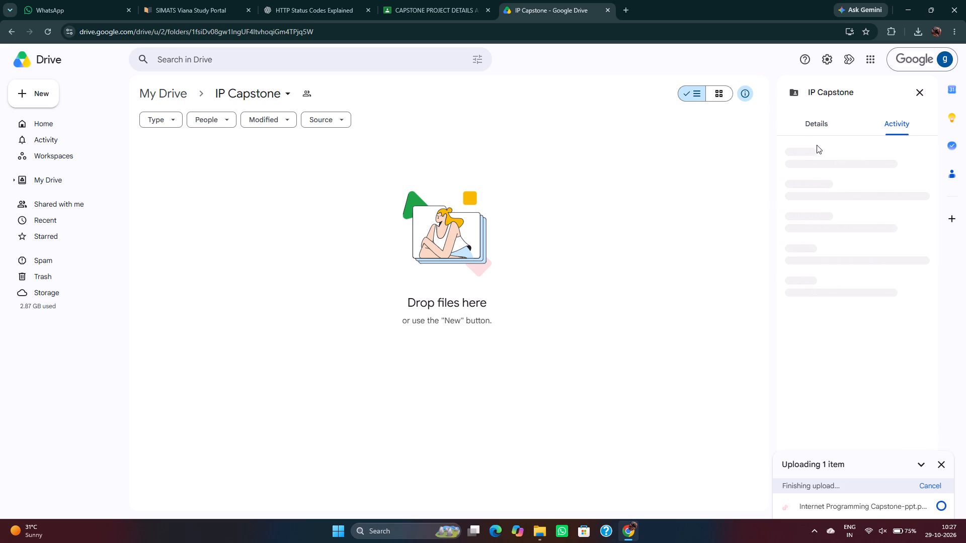
click(812, 127)
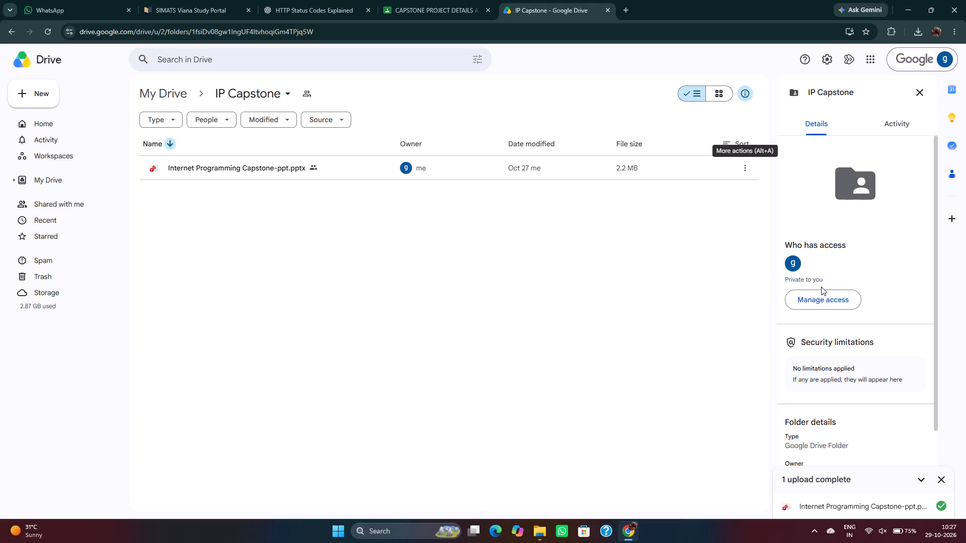
click(826, 298)
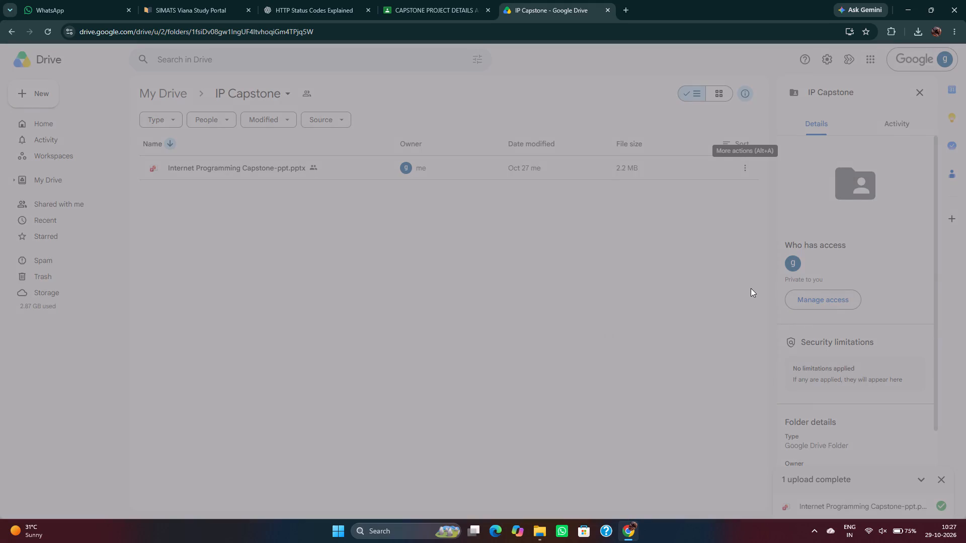
click(581, 366)
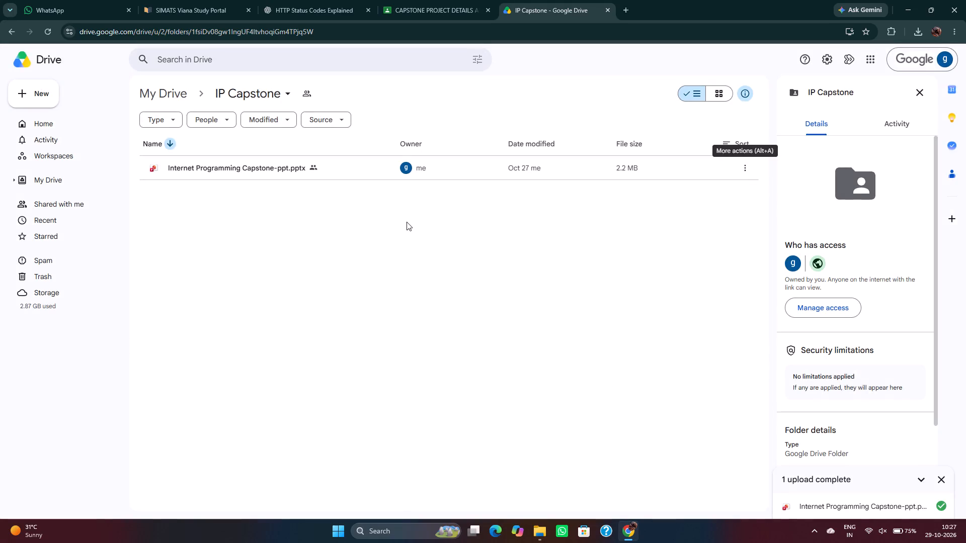
Rename the uploaded Internet Programming Capstone-ppt.pptx file in the IP Capstone folder as IP Capstone.pptx.
click(245, 166)
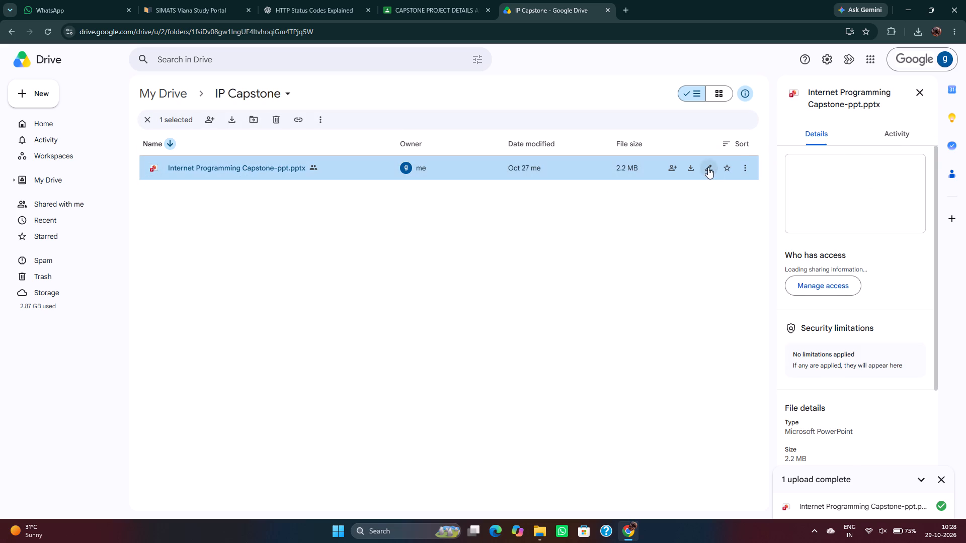
click(707, 167)
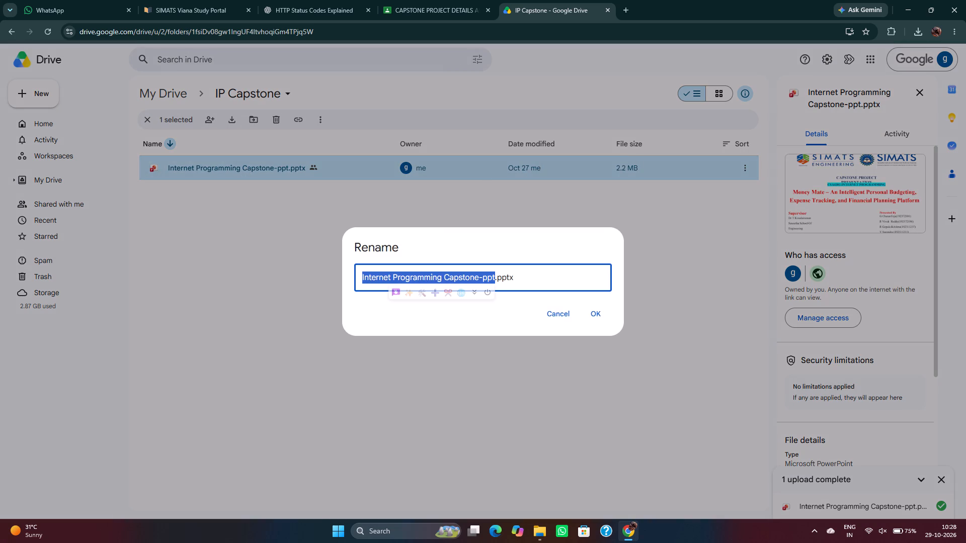
click(442, 280)
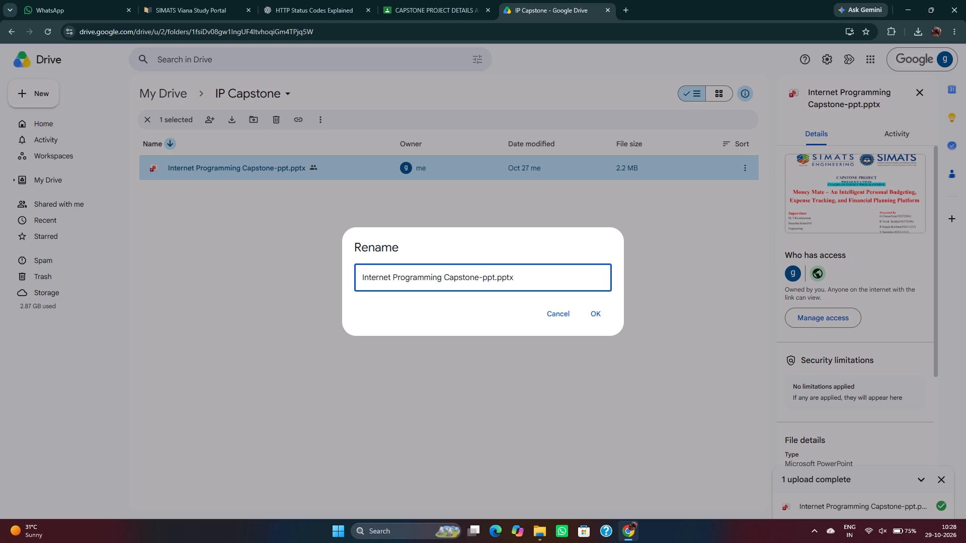
key(BackSpace)
key(BackSpace)
key(BackSpace)
key(BackSpace)
key(BackSpace)
key(BackSpace)
key(BackSpace)
key(BackSpace)
key(BackSpace)
key(BackSpace)
key(BackSpace)
key(BackSpace)
key(BackSpace)
key(BackSpace)
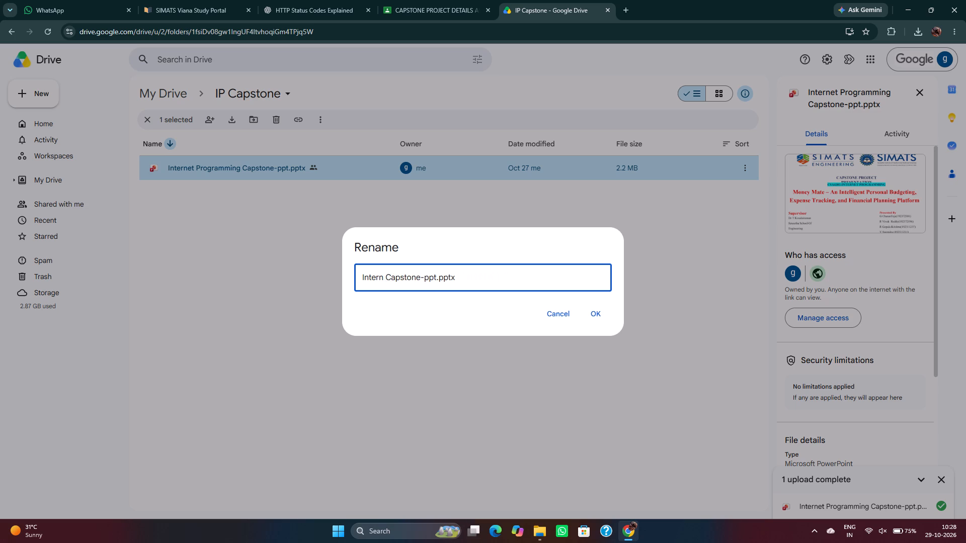
key(BackSpace)
key(BackSpace)
key(BackSpace)
key(BackSpace)
key(BackSpace)
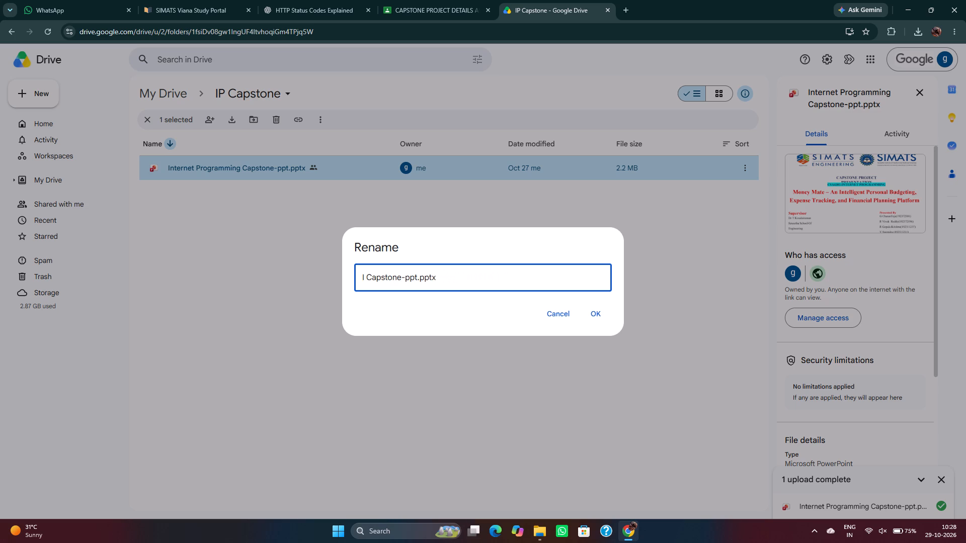
key(shift+p)
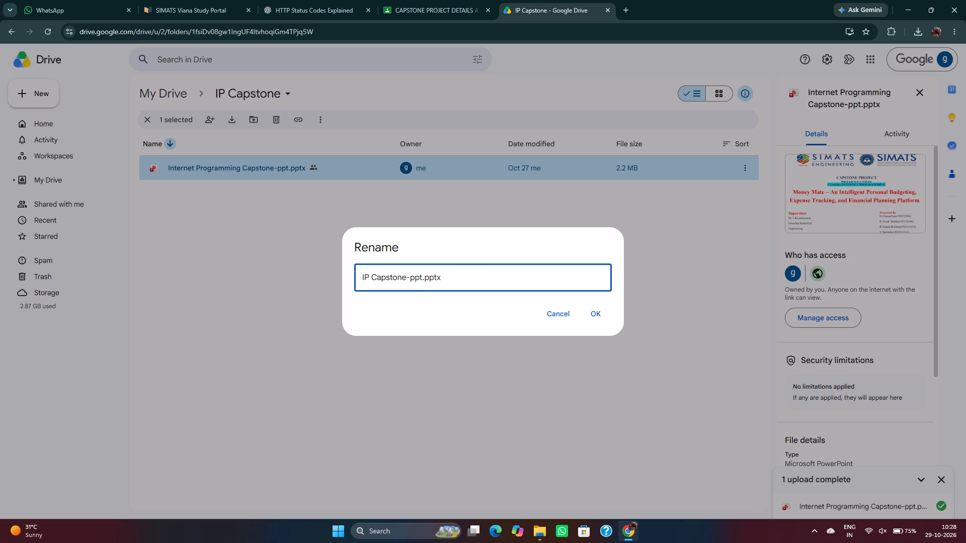
key(Right)
key(Right)
key(Right)
key(Right)
key(Right)
key(Right)
key(Right)
key(Right)
key(Right)
key(Right)
key(Right)
key(Right)
key(Right)
key(BackSpace)
key(BackSpace)
key(BackSpace)
key(BackSpace)
key(Return)
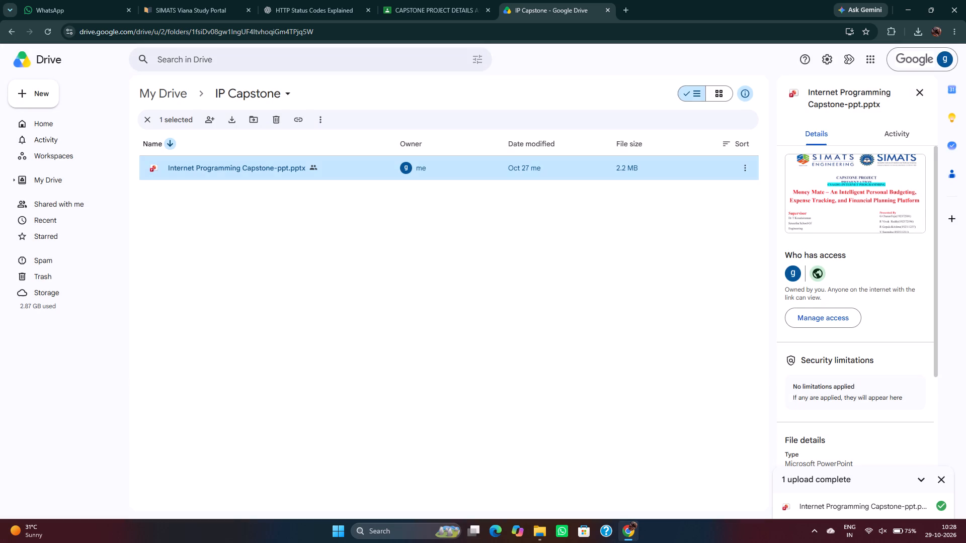
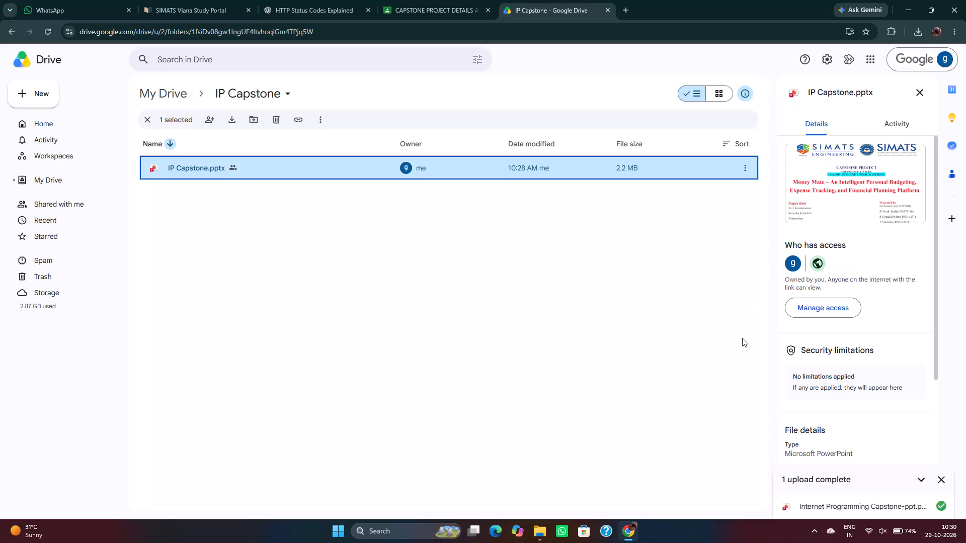
Dismiss the completed upload notification in the IP Capstone folder.
click(942, 475)
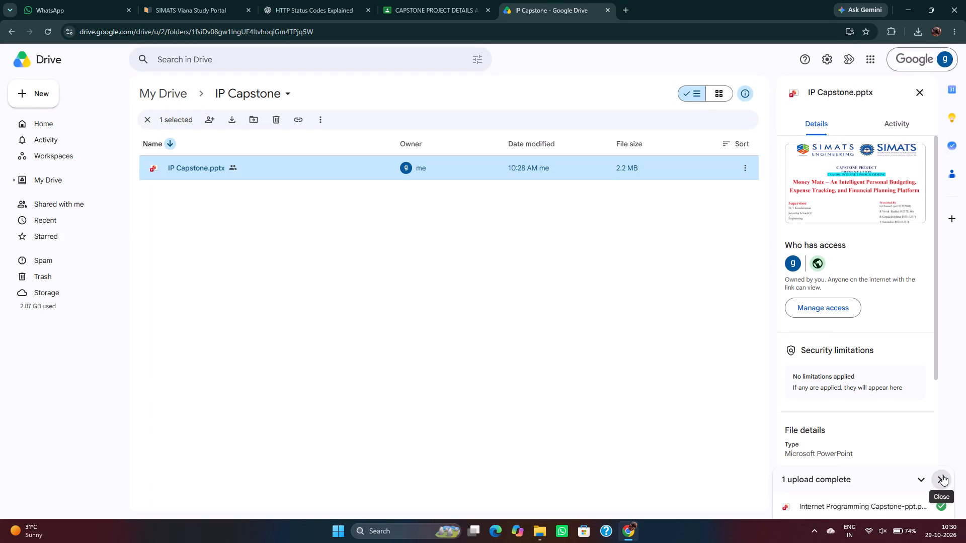
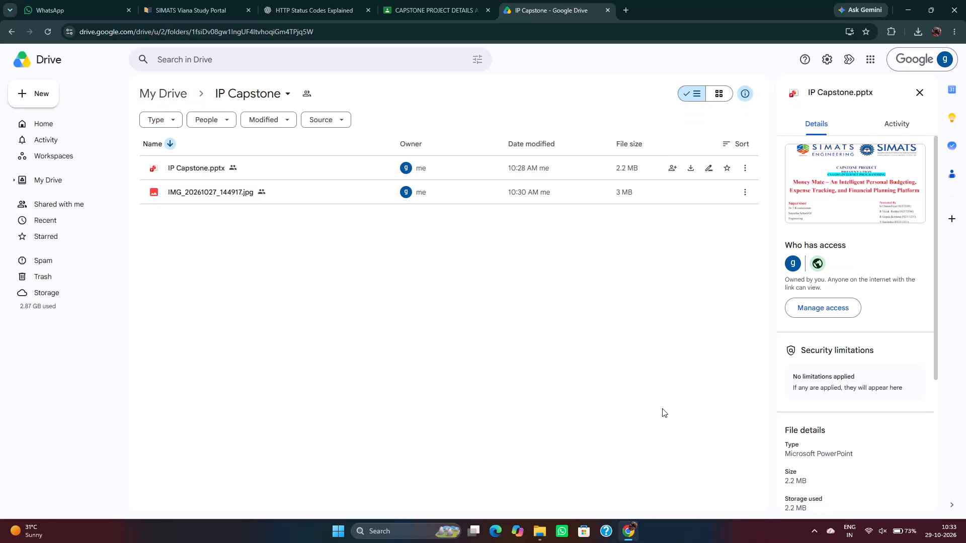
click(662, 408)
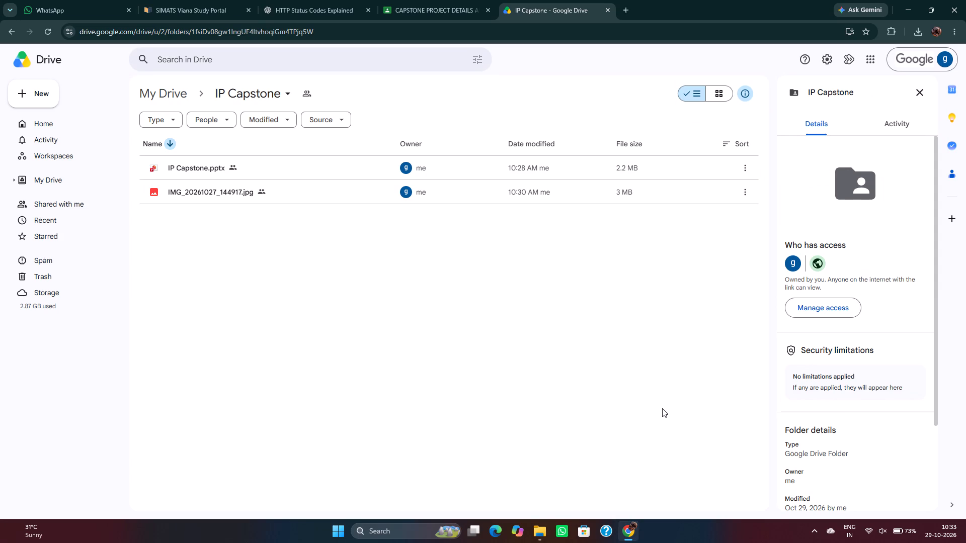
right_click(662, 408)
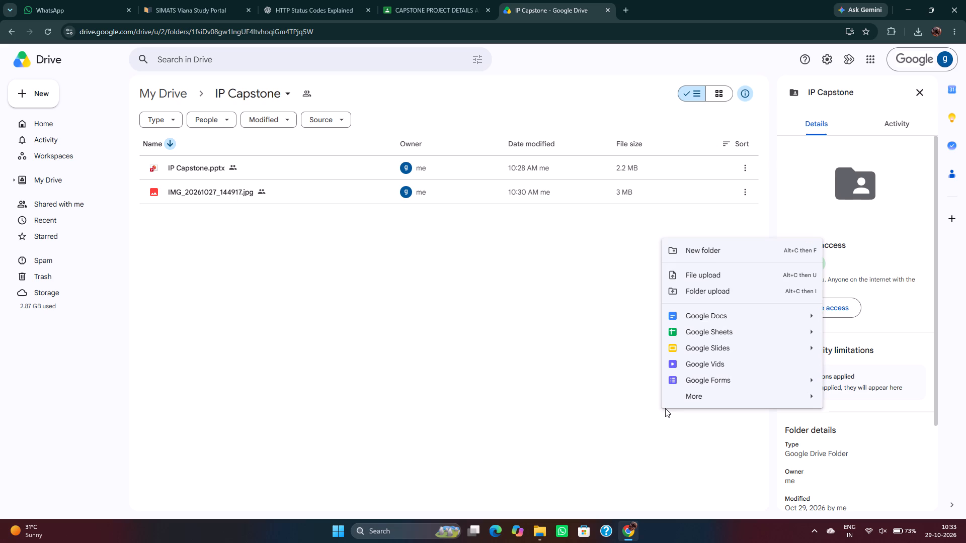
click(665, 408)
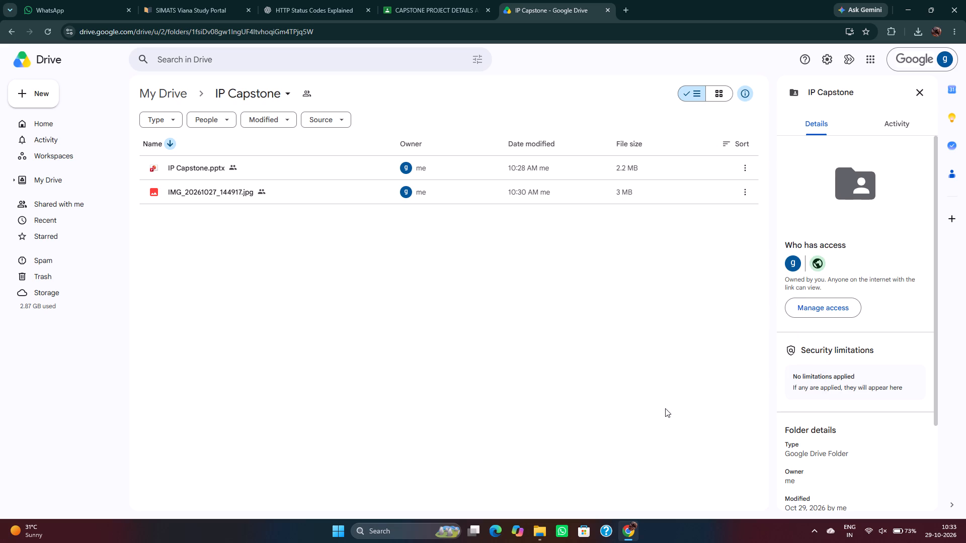
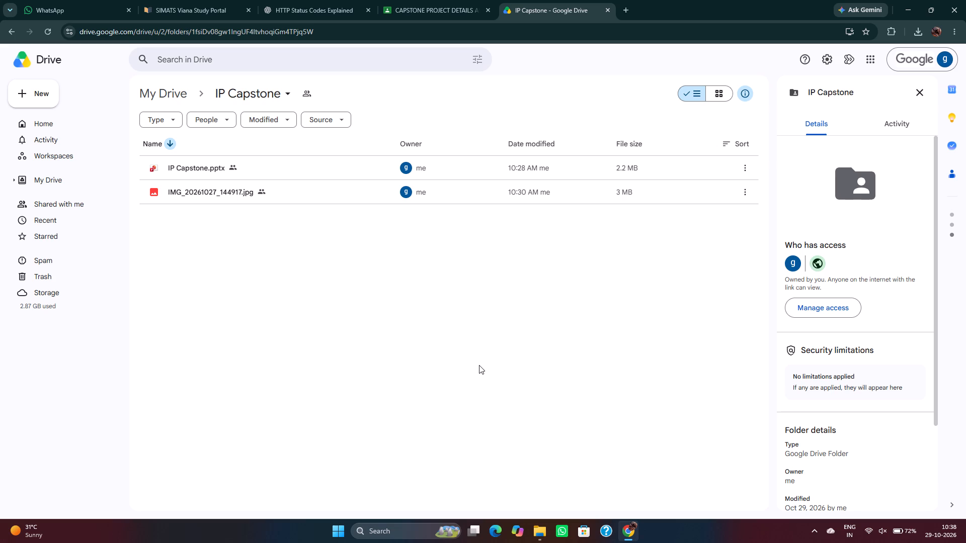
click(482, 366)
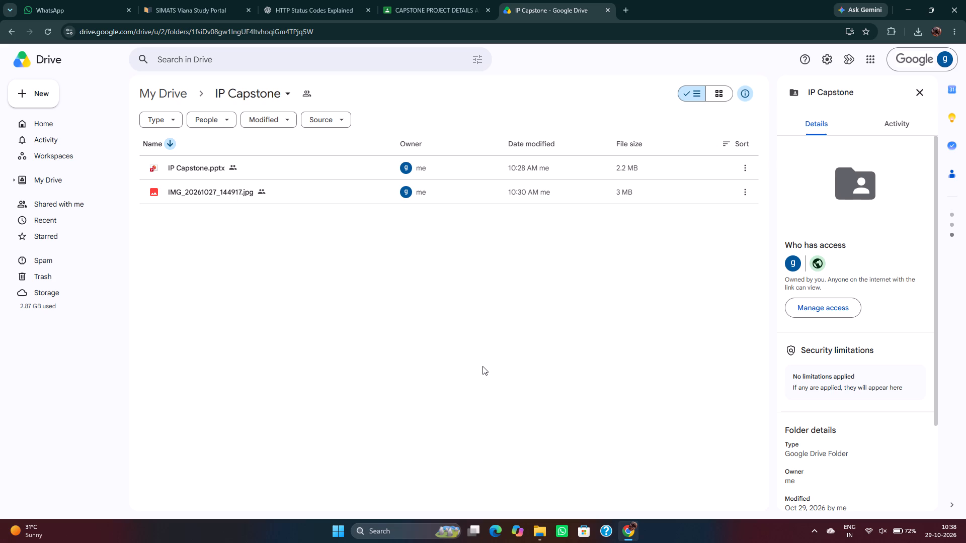